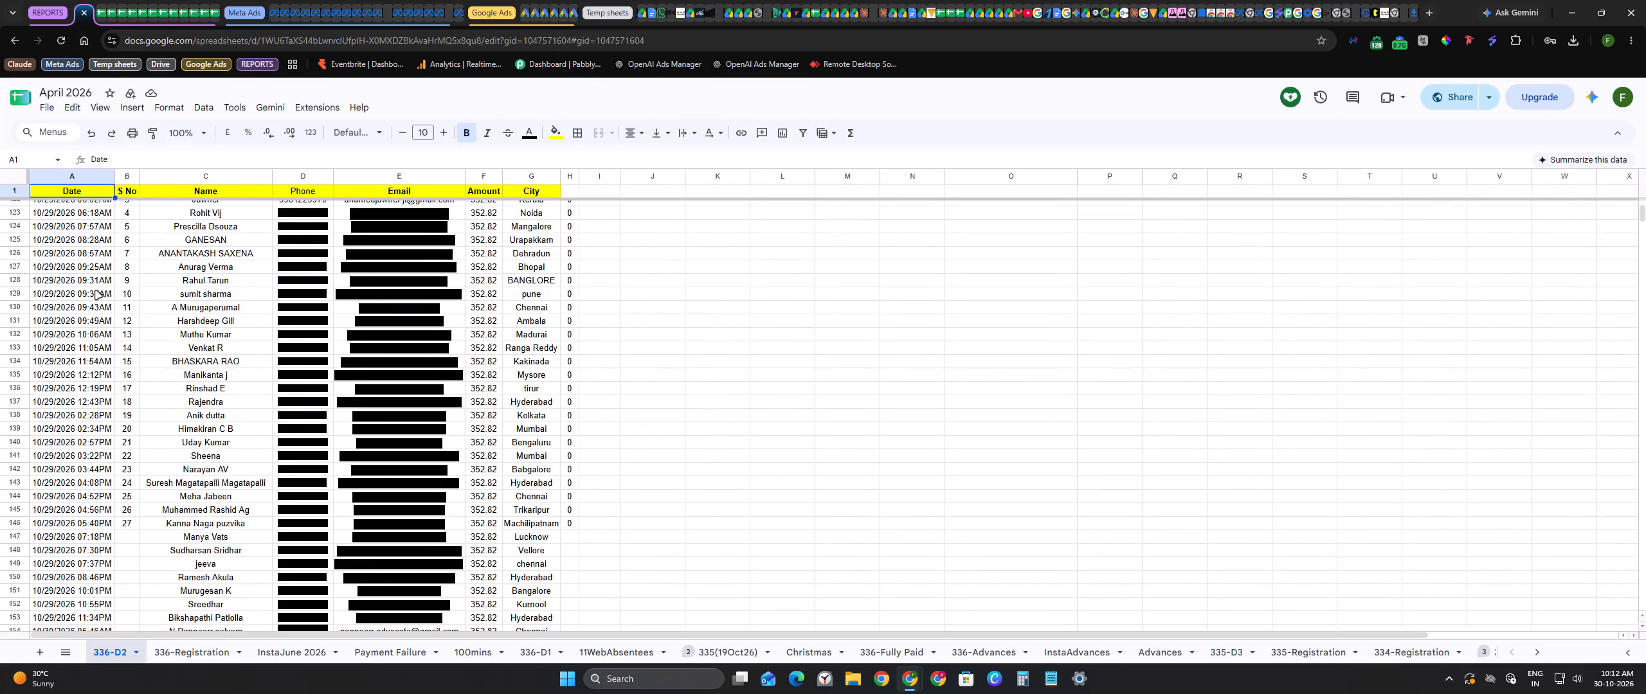
# Continue the S No series in the 336-D2 sheet from 28 to 34 for the remaining 10/29/2026 rows.
pyautogui.scroll(-4, 96, 291)
pyautogui.scroll(2, 96, 292)
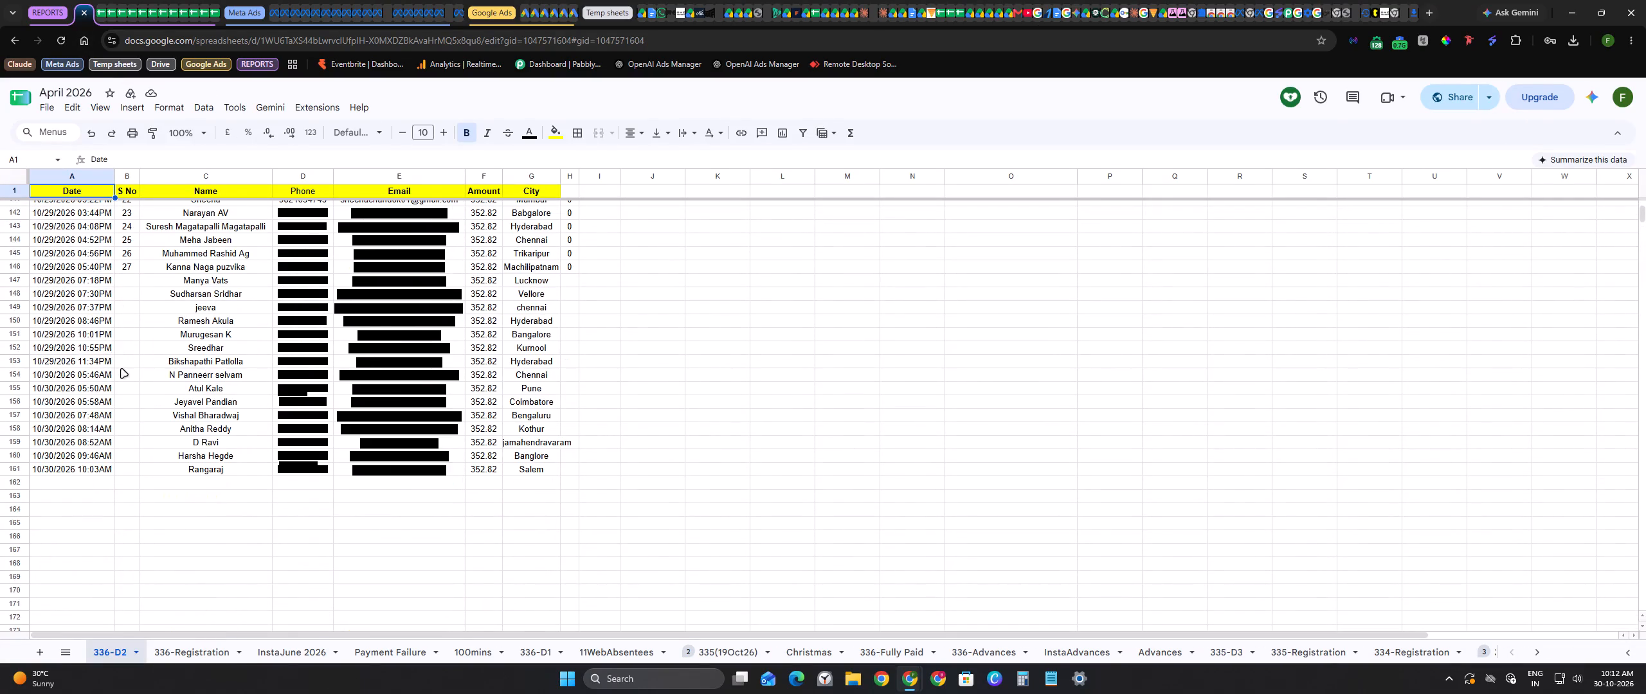
pyautogui.click(118, 365)
pyautogui.moveTo(121, 330); pyautogui.dragTo(122, 351)
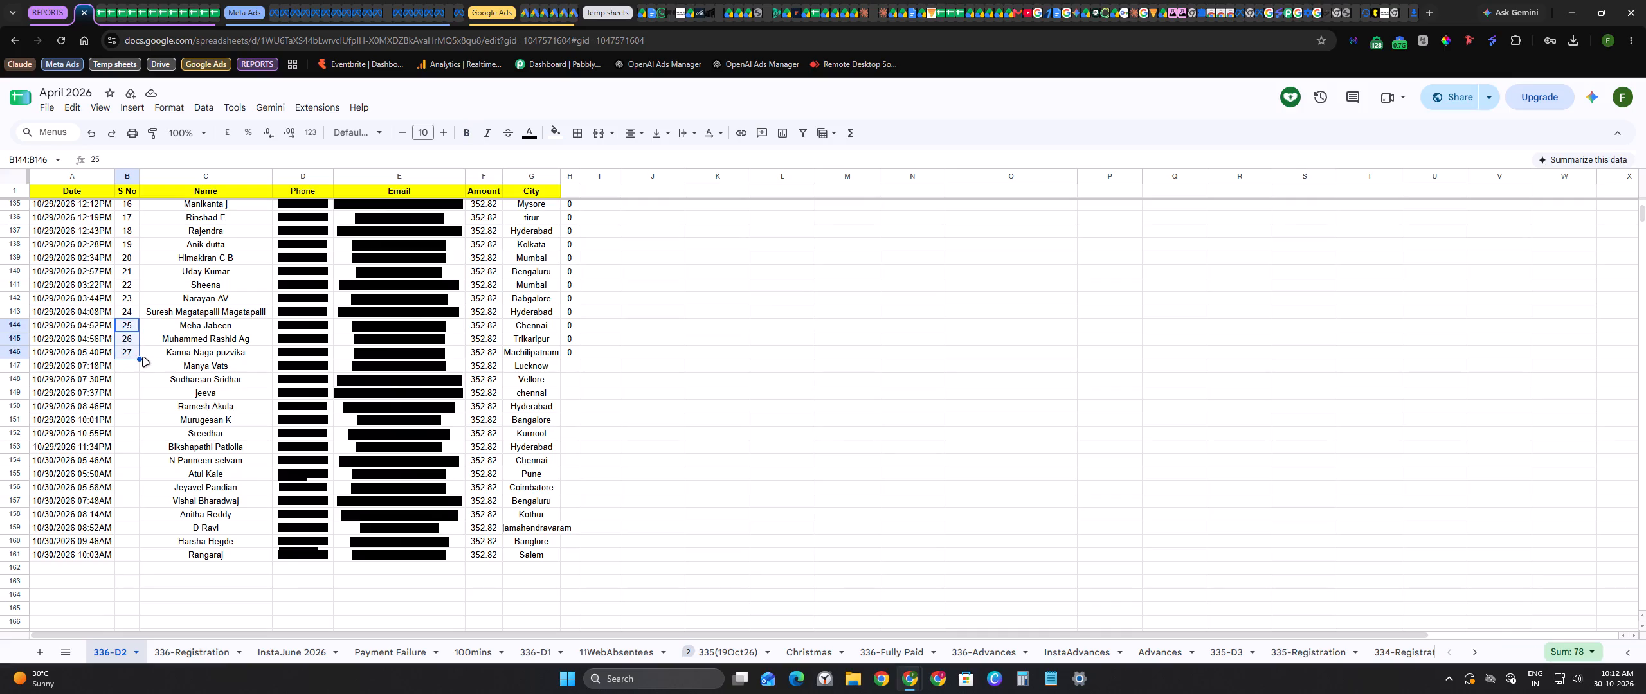
pyautogui.moveTo(138, 359); pyautogui.dragTo(134, 394)
pyautogui.moveTo(134, 394); pyautogui.dragTo(125, 450)
# Restart the S No column at 1 for the 10/30/2026 rows, entering 1 to 5 from row 154 down.
pyautogui.click(126, 461)
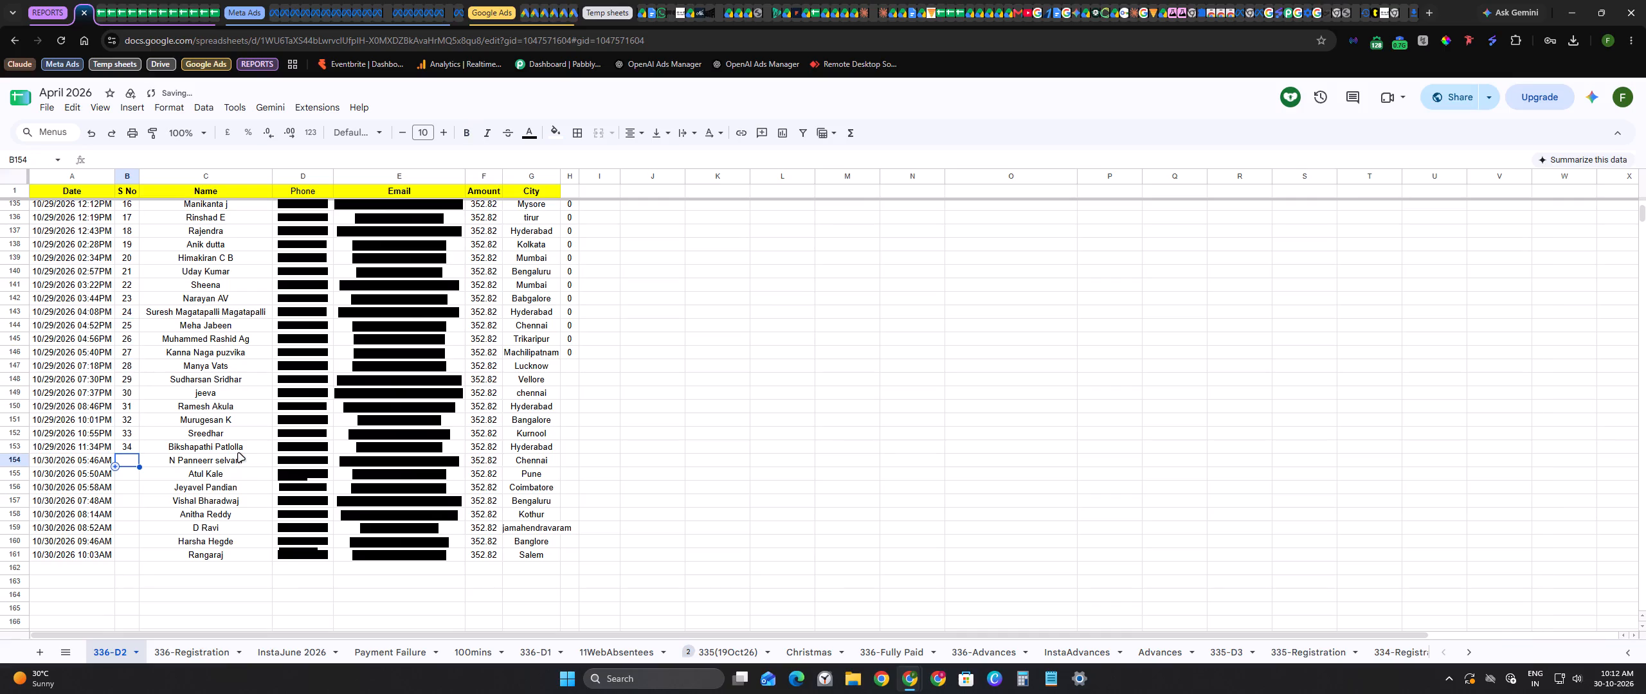
pyautogui.press('1')
pyautogui.press('Return')
pyautogui.press('2')
pyautogui.press('Return')
pyautogui.press('3')
pyautogui.press('Return')
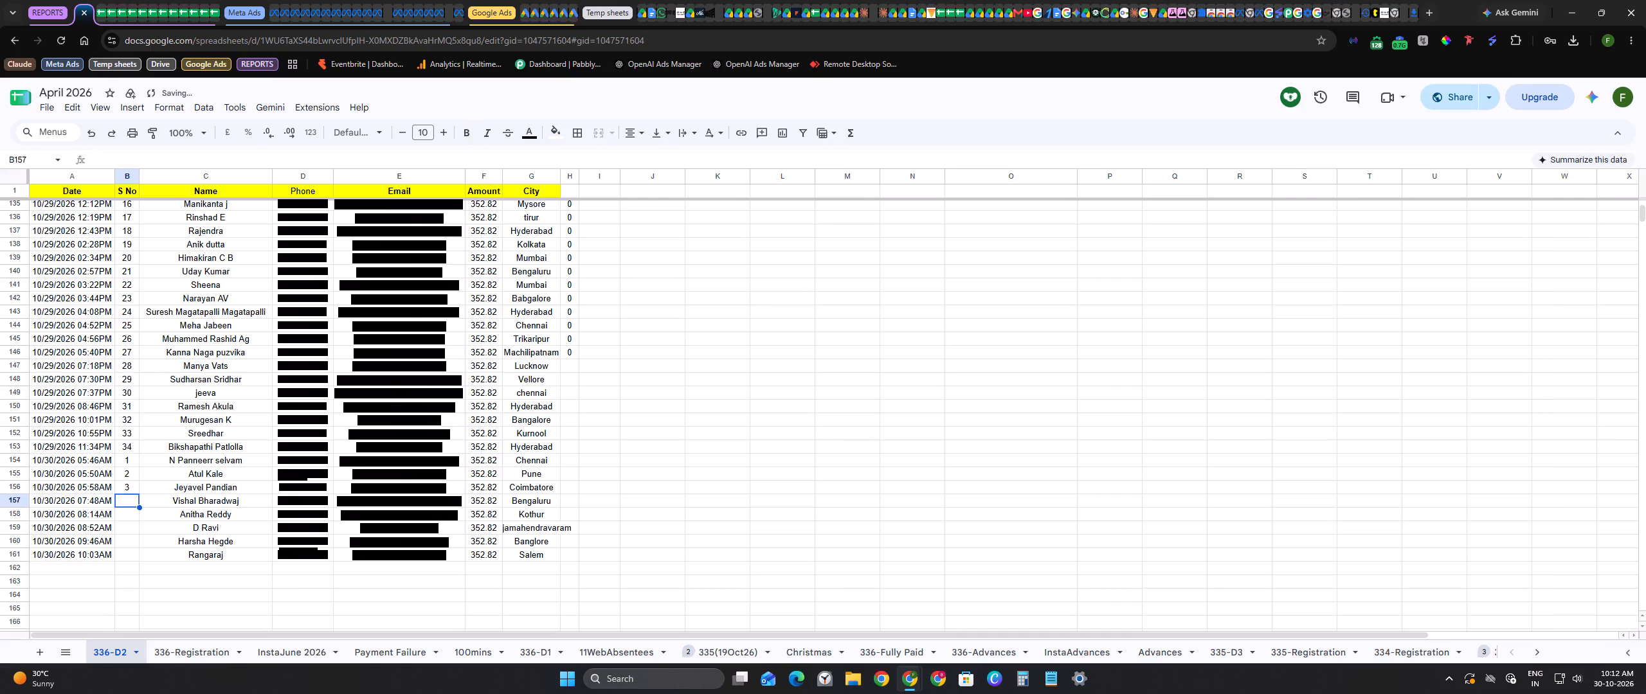
pyautogui.press('4')
pyautogui.press('Return')
pyautogui.press('5')
pyautogui.press('Return')
pyautogui.write('67')
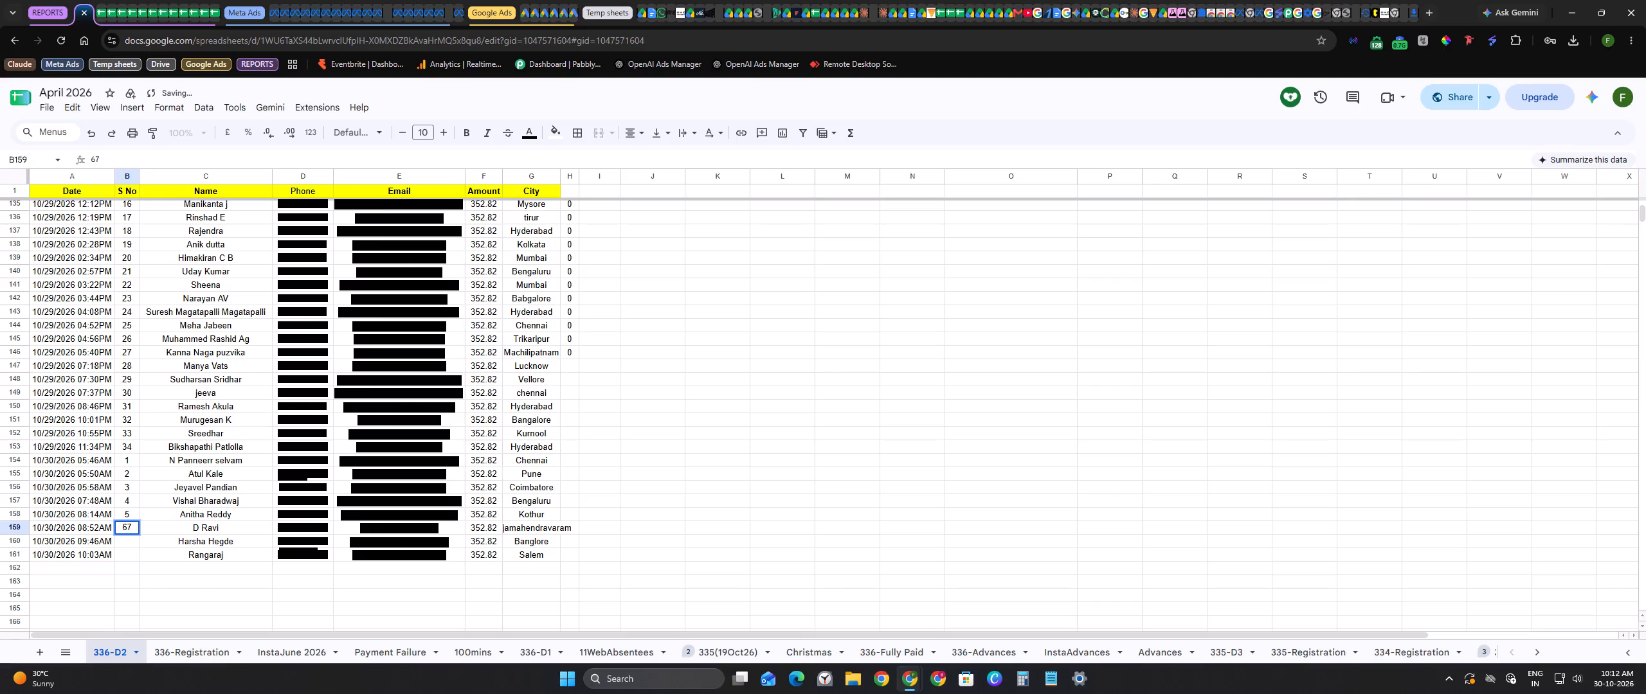
# Extend the 10/30/2026 S No series down to row 161 so it runs from 1 to 8.
pyautogui.moveTo(120, 459); pyautogui.dragTo(114, 516)
pyautogui.click(128, 502)
pyautogui.moveTo(130, 465); pyautogui.dragTo(130, 498)
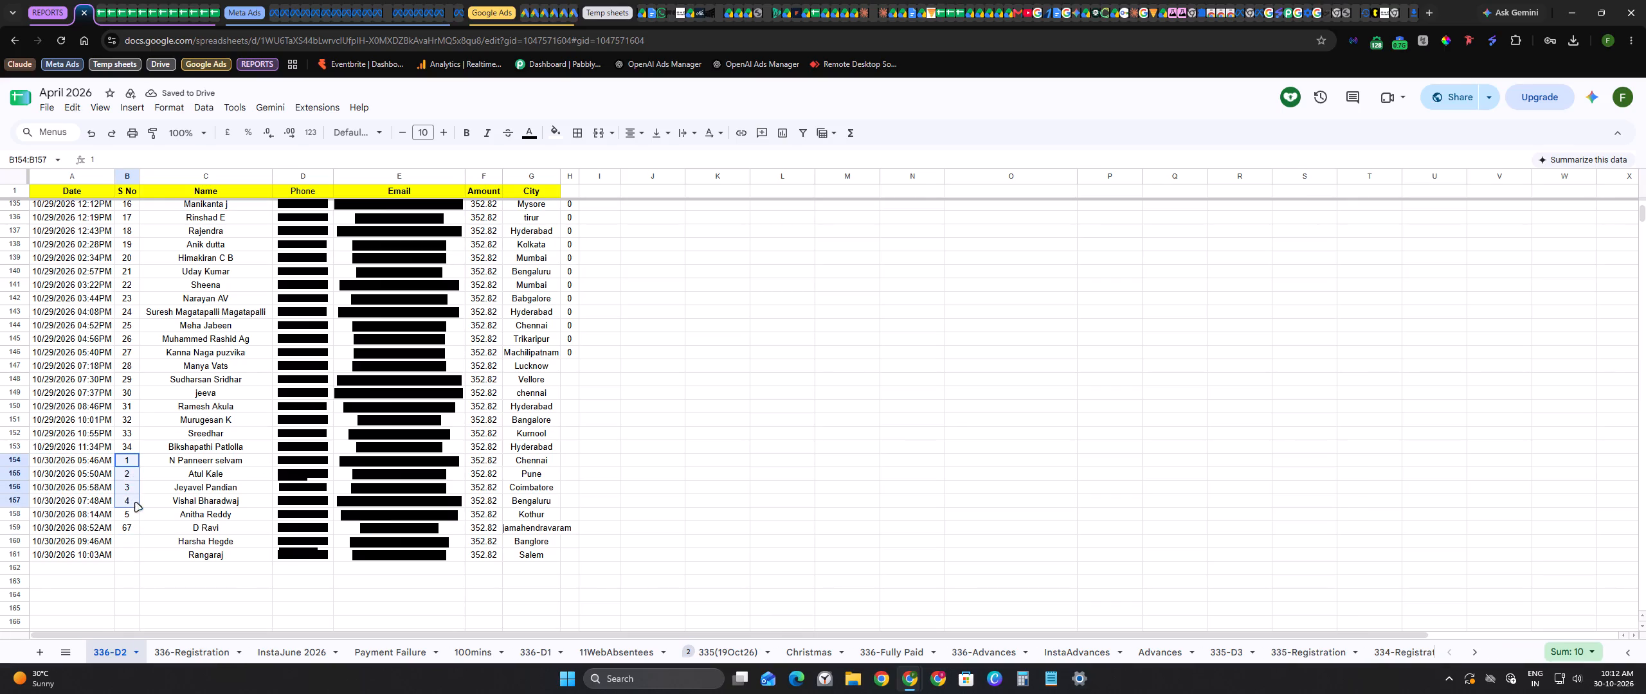
pyautogui.moveTo(140, 508); pyautogui.dragTo(131, 551)
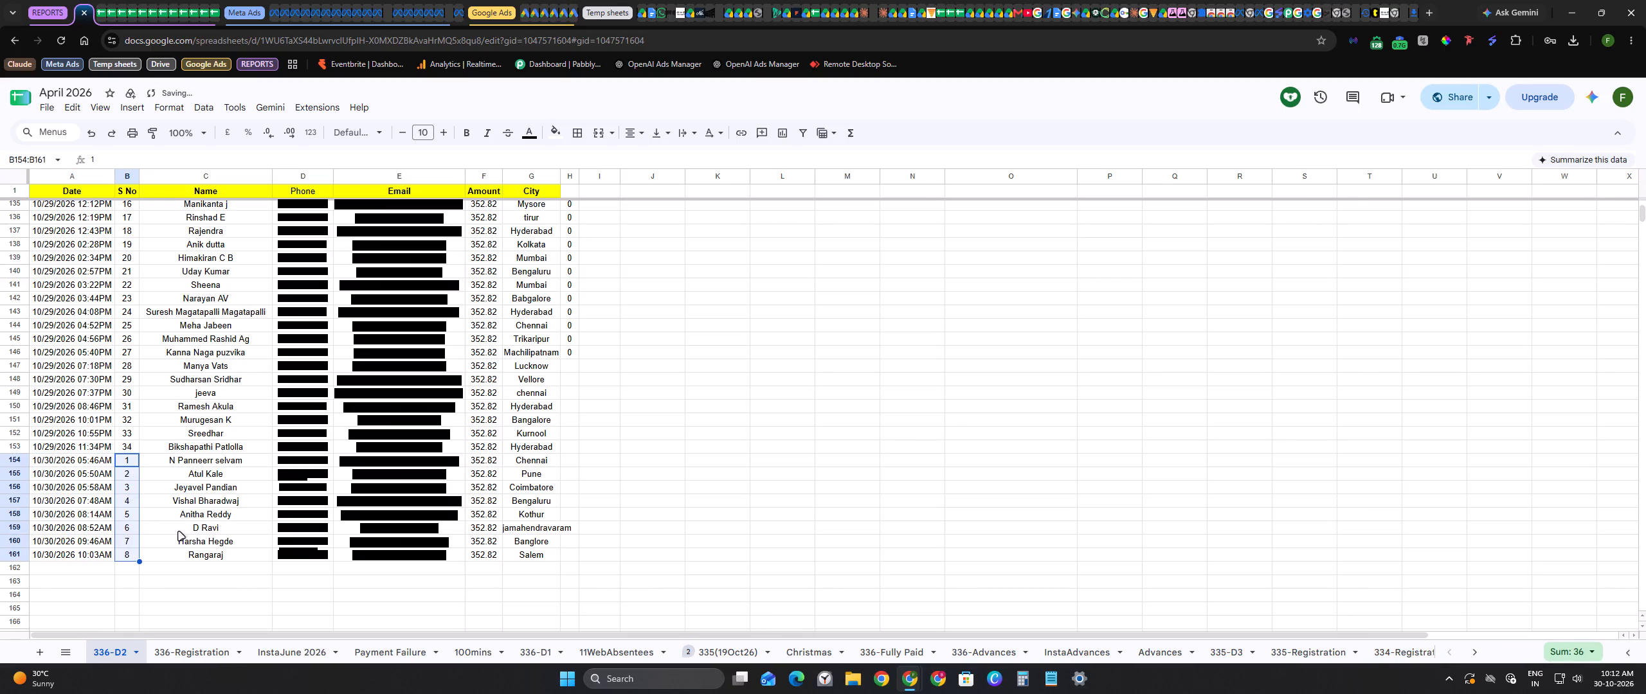
pyautogui.click(896, 437)
# In the Client Performance dashboard, set GlobalExim's Google Tickets to 5 for yesterday and 1 for today, and save and sync the client.
pyautogui.hotkey('alt', 'Tab')
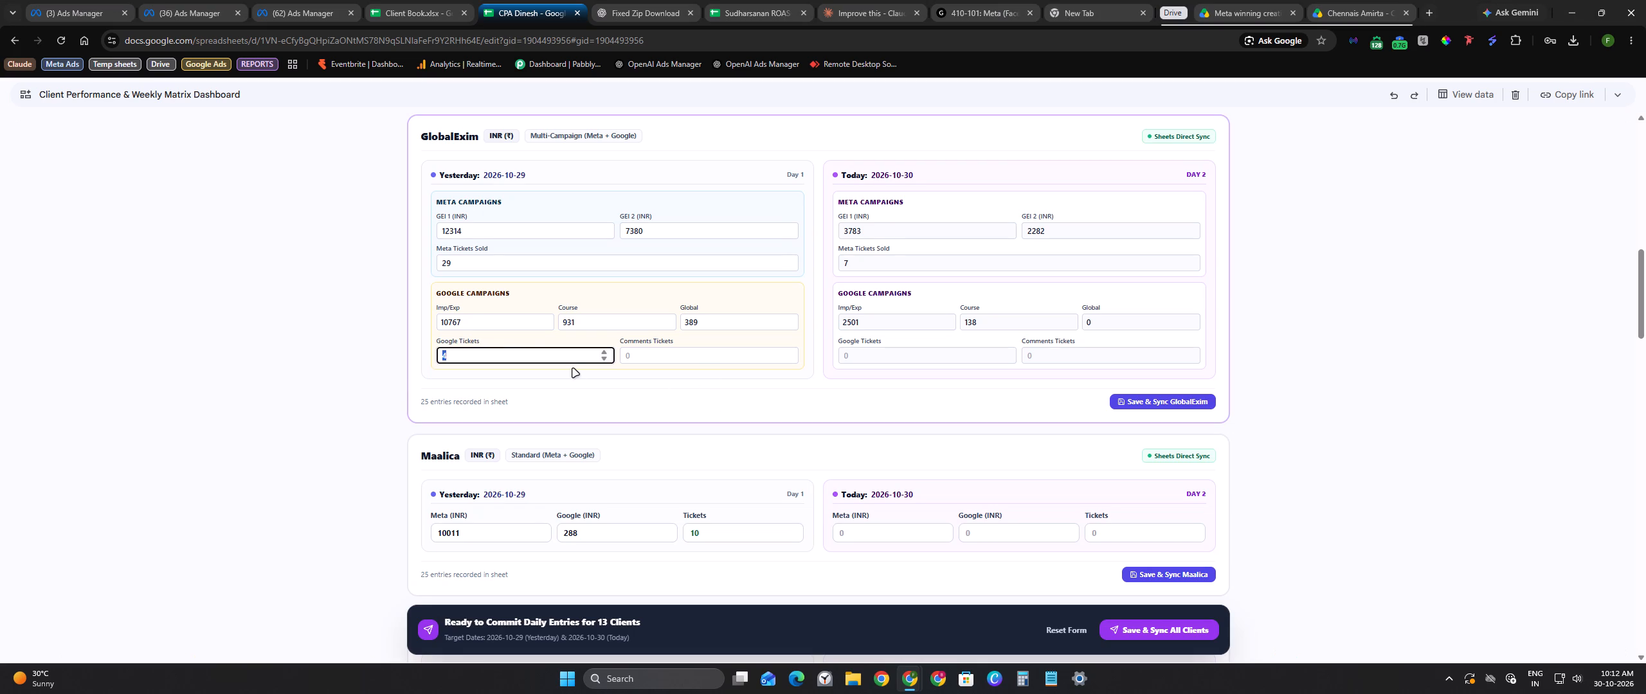
pyautogui.press('5')
pyautogui.click(874, 366)
pyautogui.click(866, 362)
pyautogui.hotkey('alt', 'Tab')
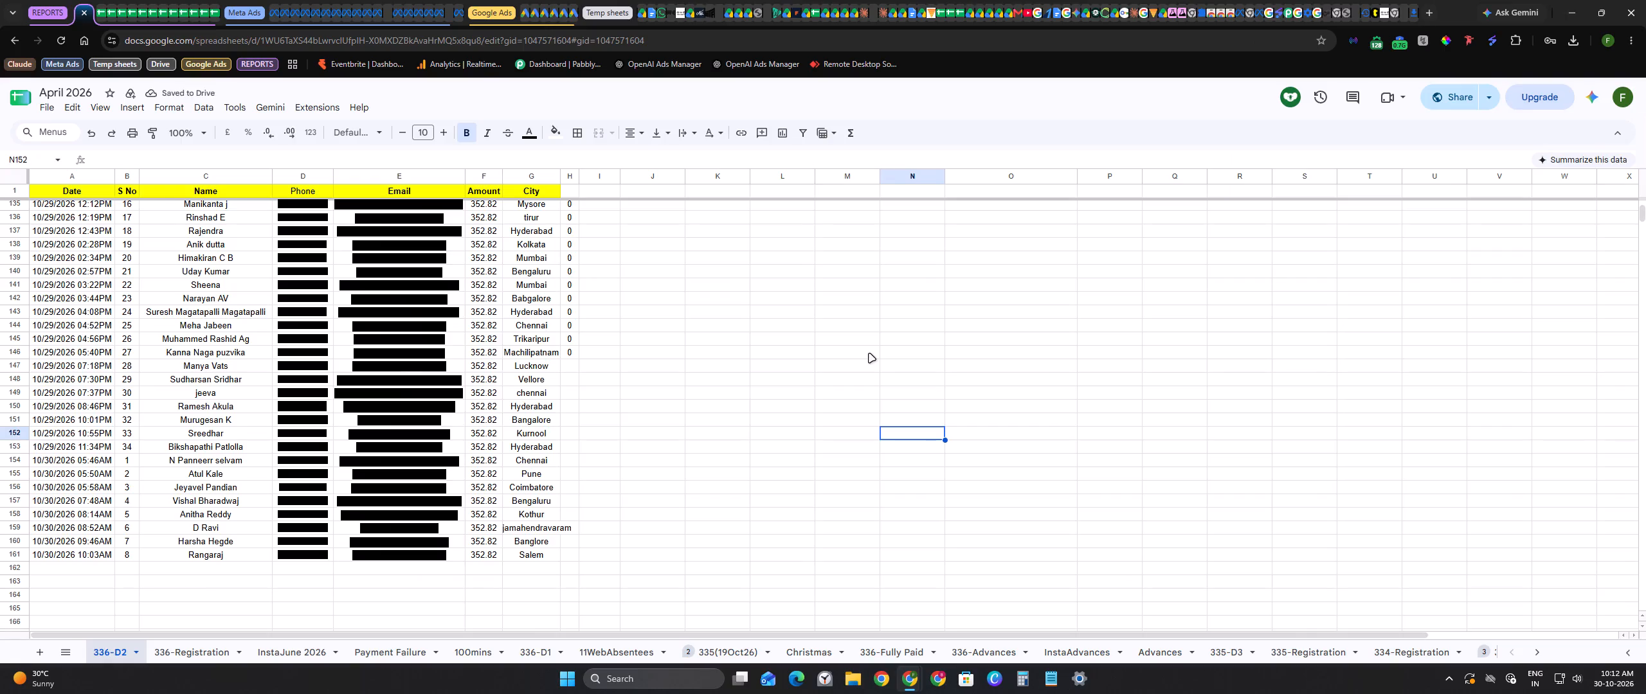
pyautogui.hotkey('alt', 'Tab')
pyautogui.press('1')
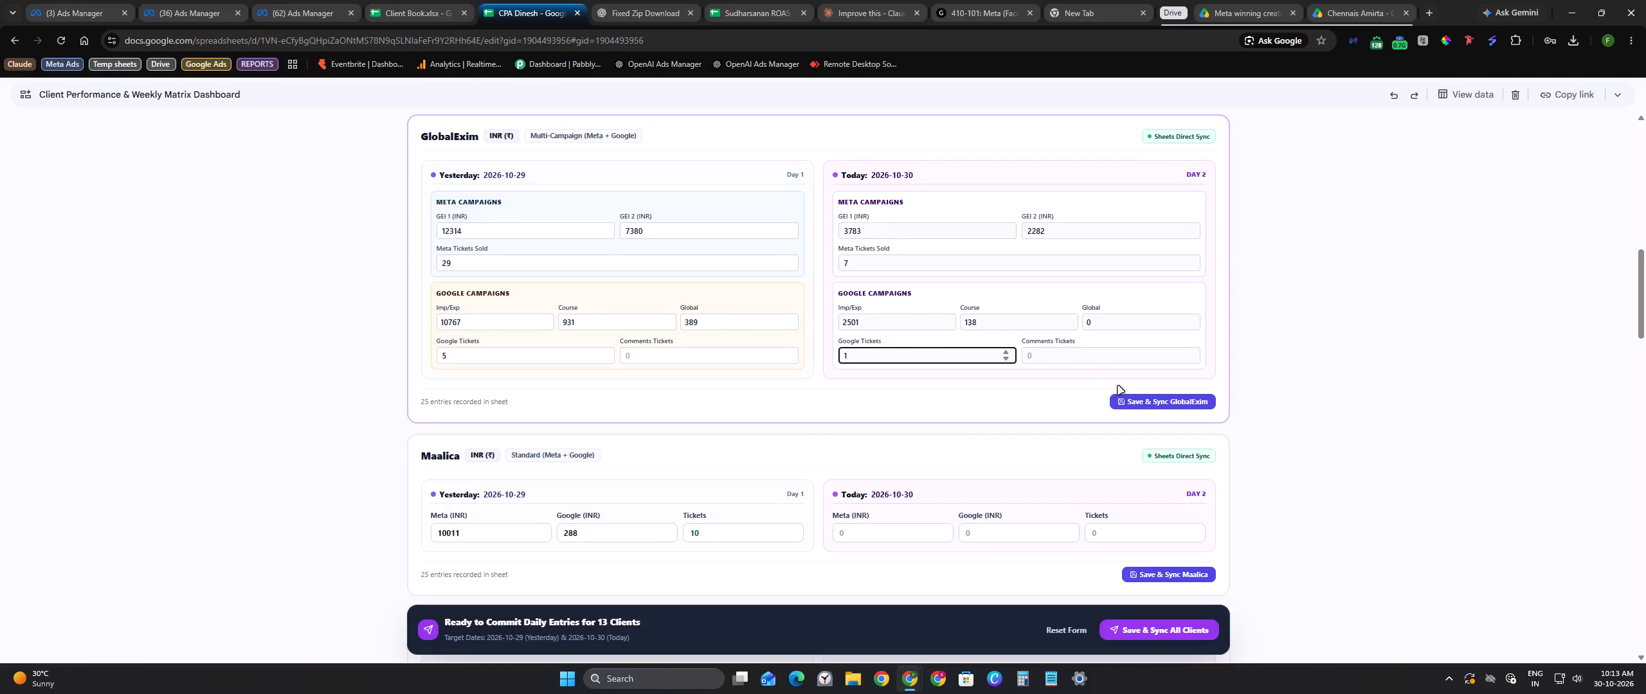
pyautogui.click(1122, 393)
# Examine GlobalExim's Weekly Daily Boxes for Week 4 (26-Oct to 30-Oct), including the weekly report.
pyautogui.scroll(5, 1122, 393)
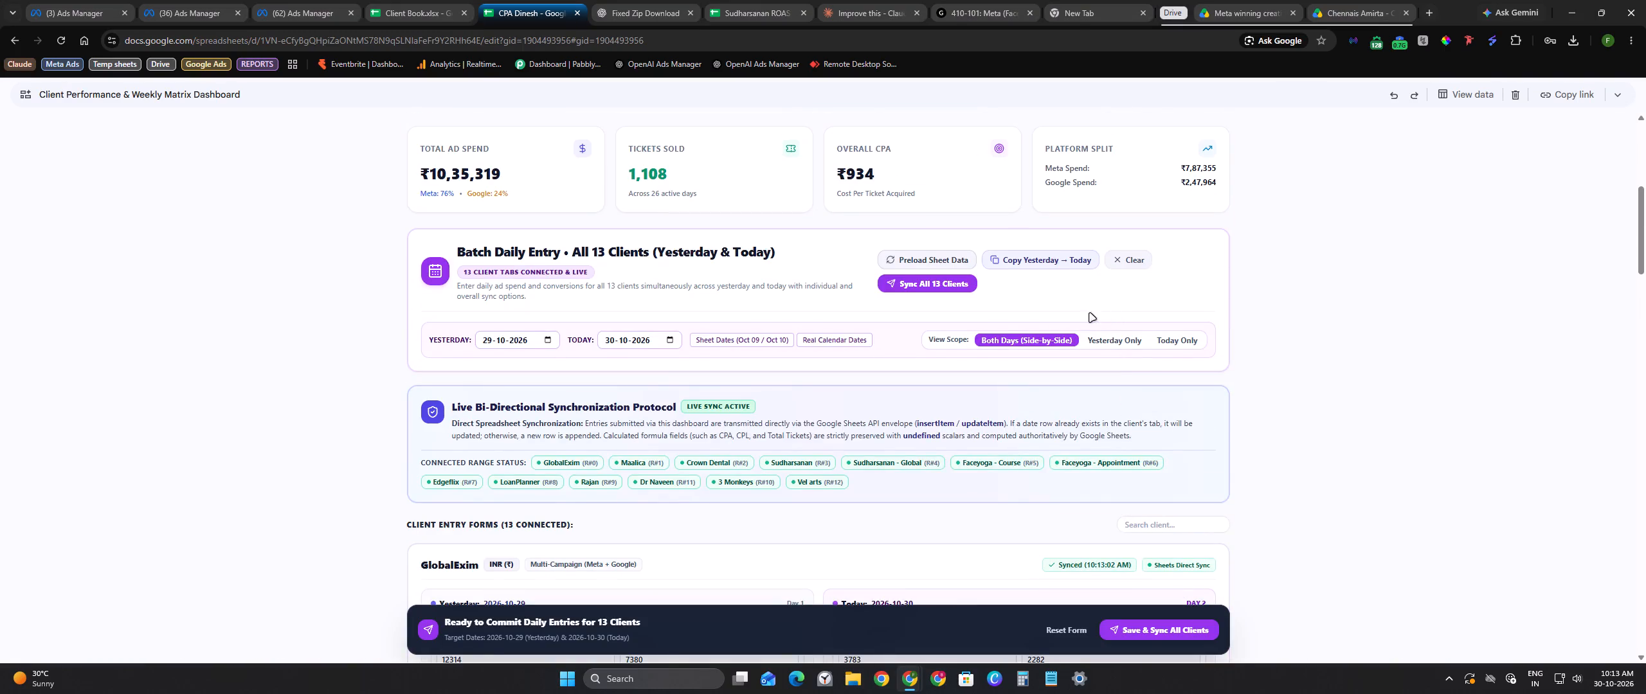
pyautogui.scroll(4, 1058, 314)
pyautogui.click(1018, 415)
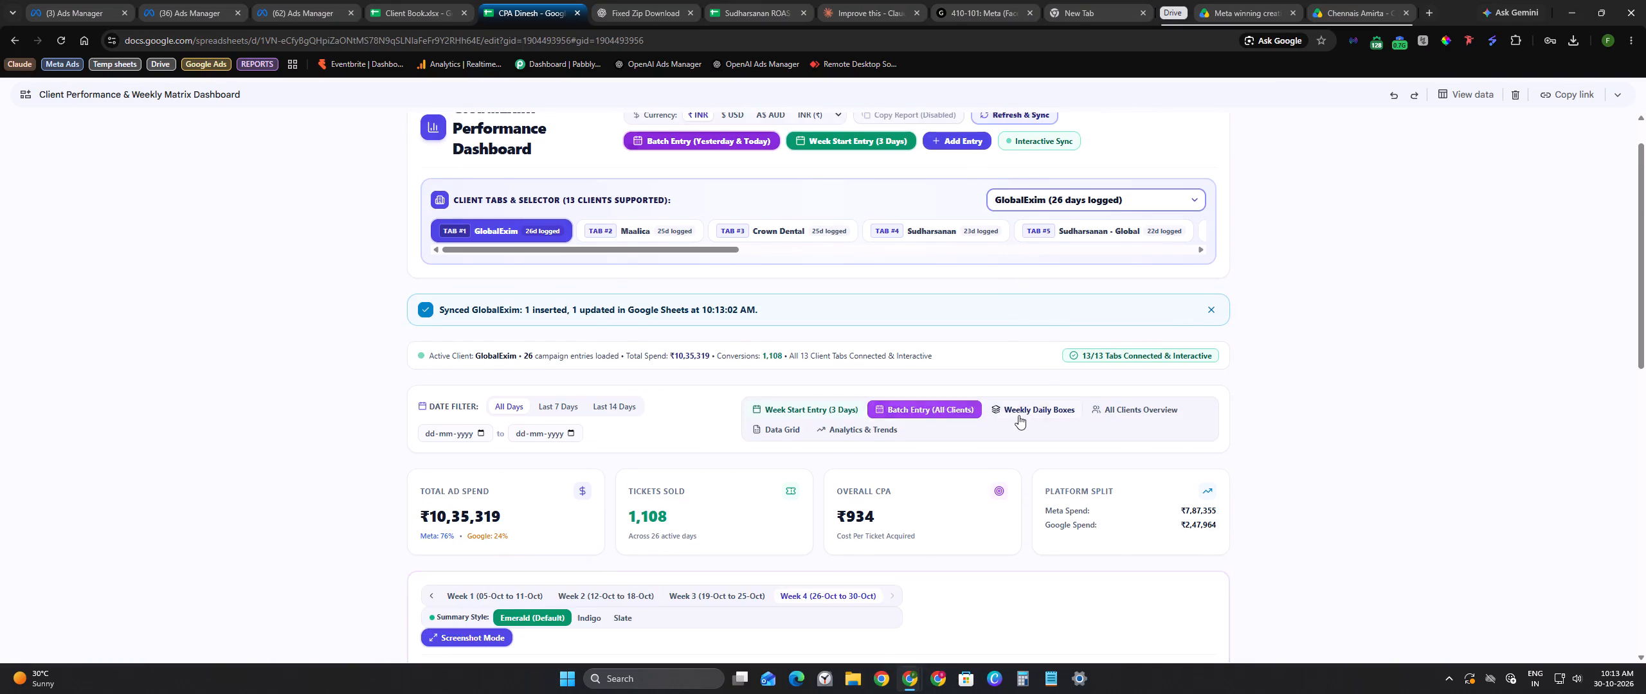
pyautogui.scroll(-8, 988, 343)
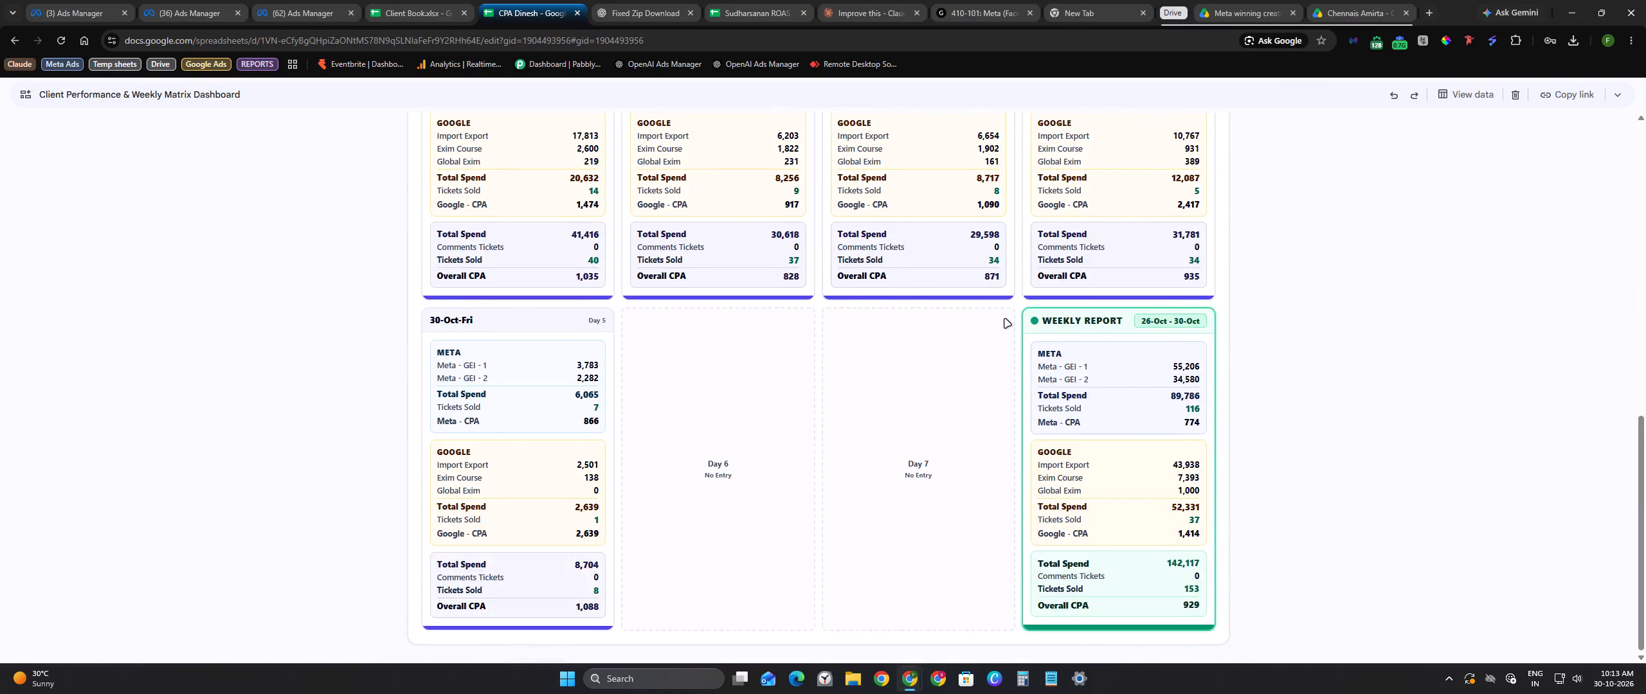
pyautogui.scroll(8, 1017, 312)
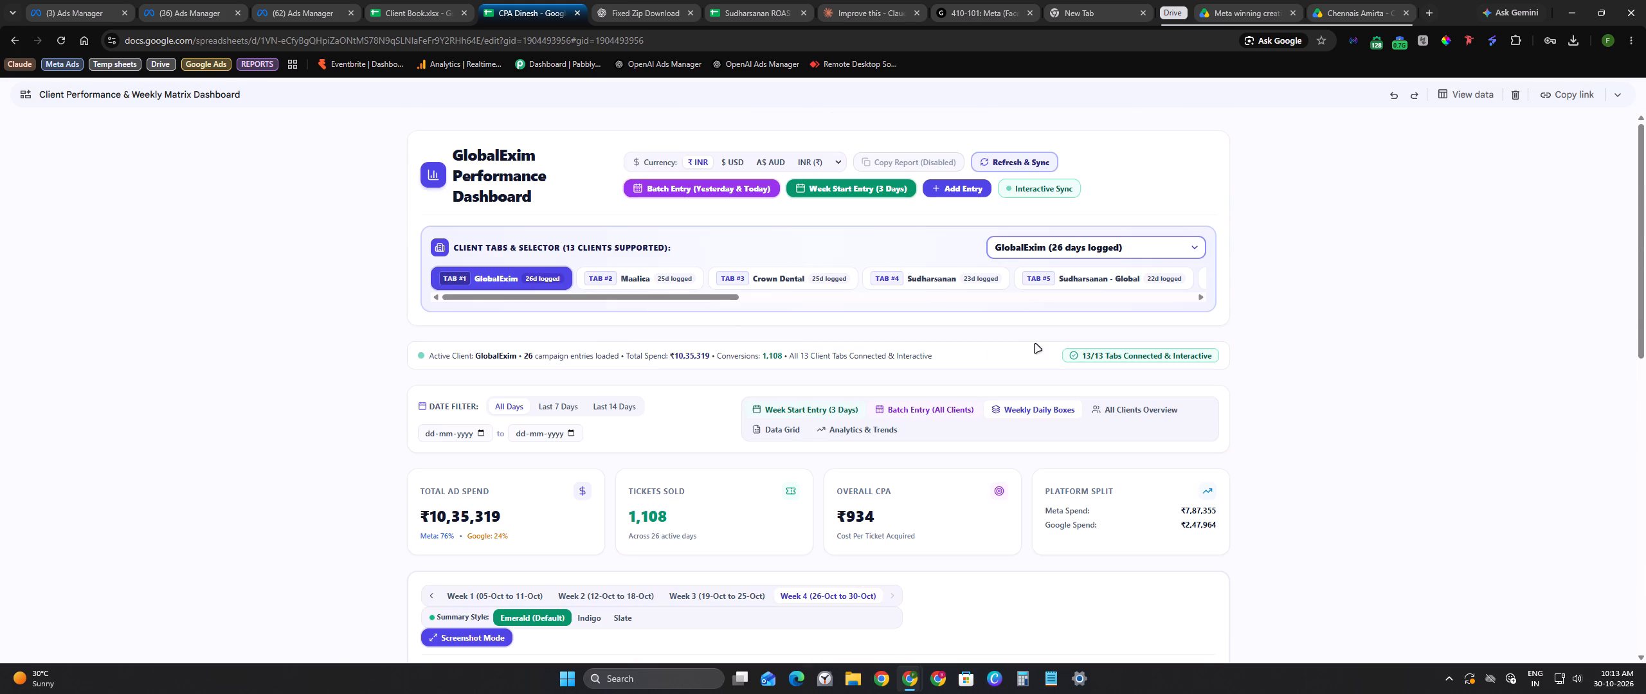
pyautogui.scroll(1, 1035, 344)
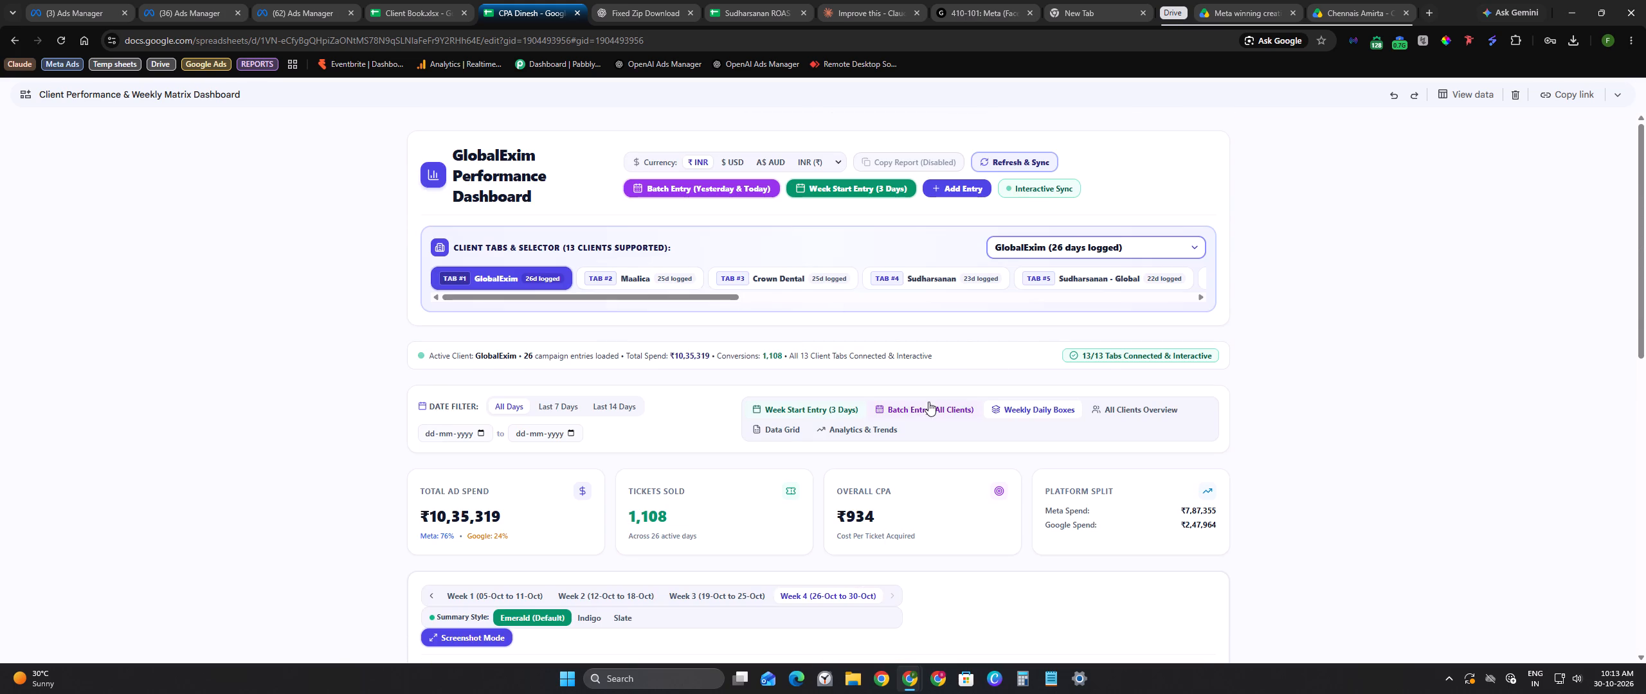
# Reopen the all-clients batch entry with real calendar dates and select Maalica's Meta spend value for yesterday.
pyautogui.click(924, 404)
pyautogui.scroll(-5, 927, 396)
pyautogui.click(841, 249)
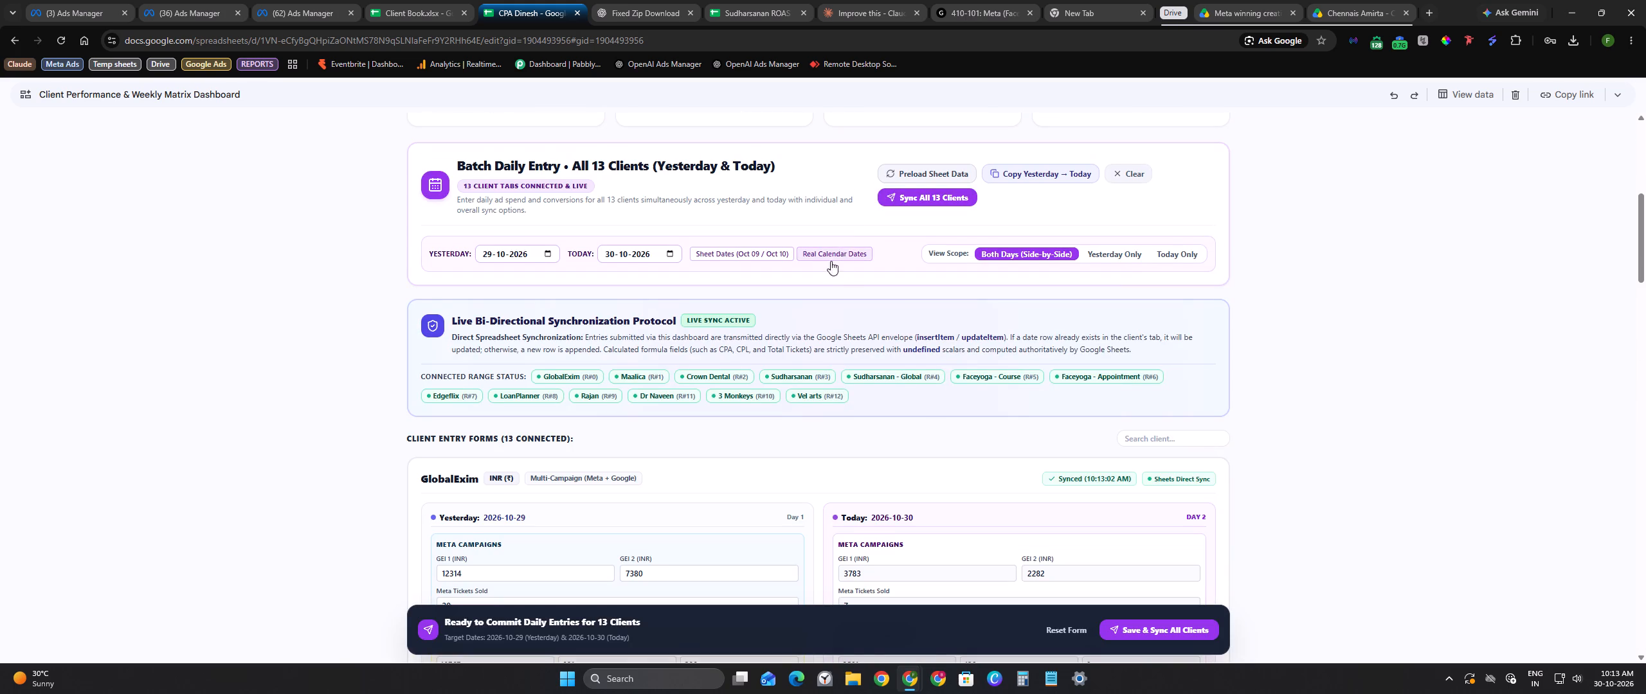
pyautogui.scroll(-5, 753, 391)
pyautogui.moveTo(471, 460); pyautogui.dragTo(380, 447)
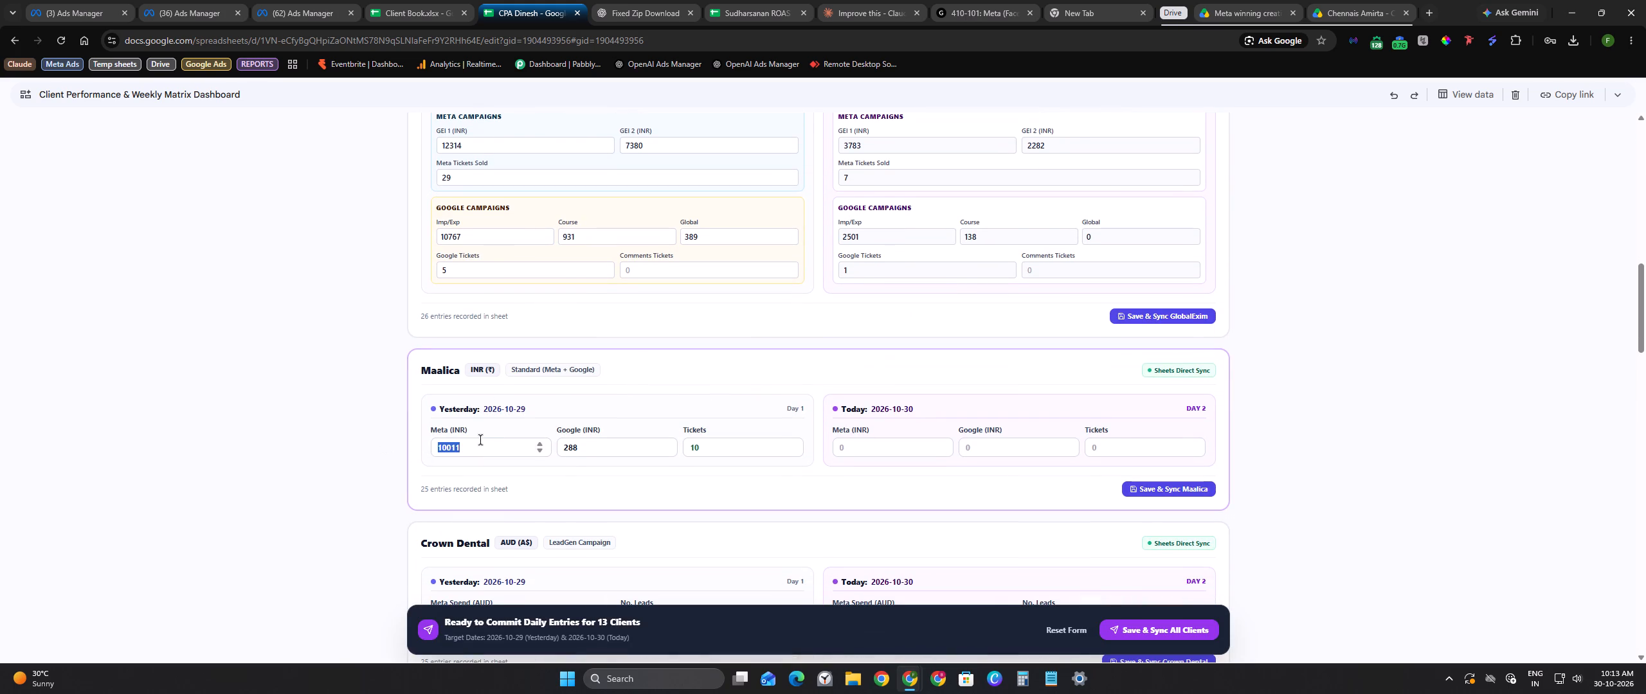
pyautogui.click(480, 440)
pyautogui.moveTo(480, 446); pyautogui.dragTo(356, 444)
# Switch to the browser window with the ad accounts and open a Meta Ads Manager campaigns page for 2026-10-29.
pyautogui.hotkey('alt', 'Tab')
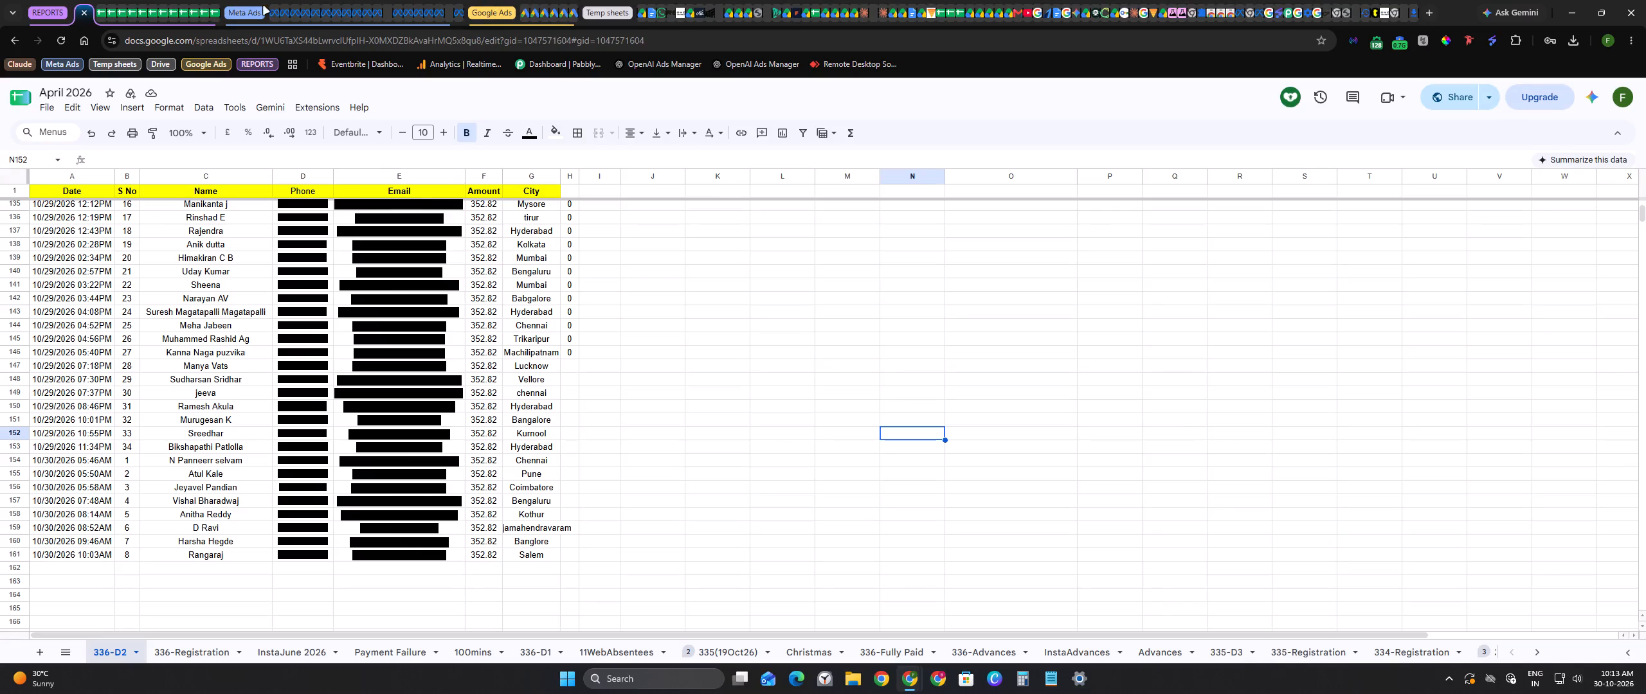
pyautogui.click(294, 20)
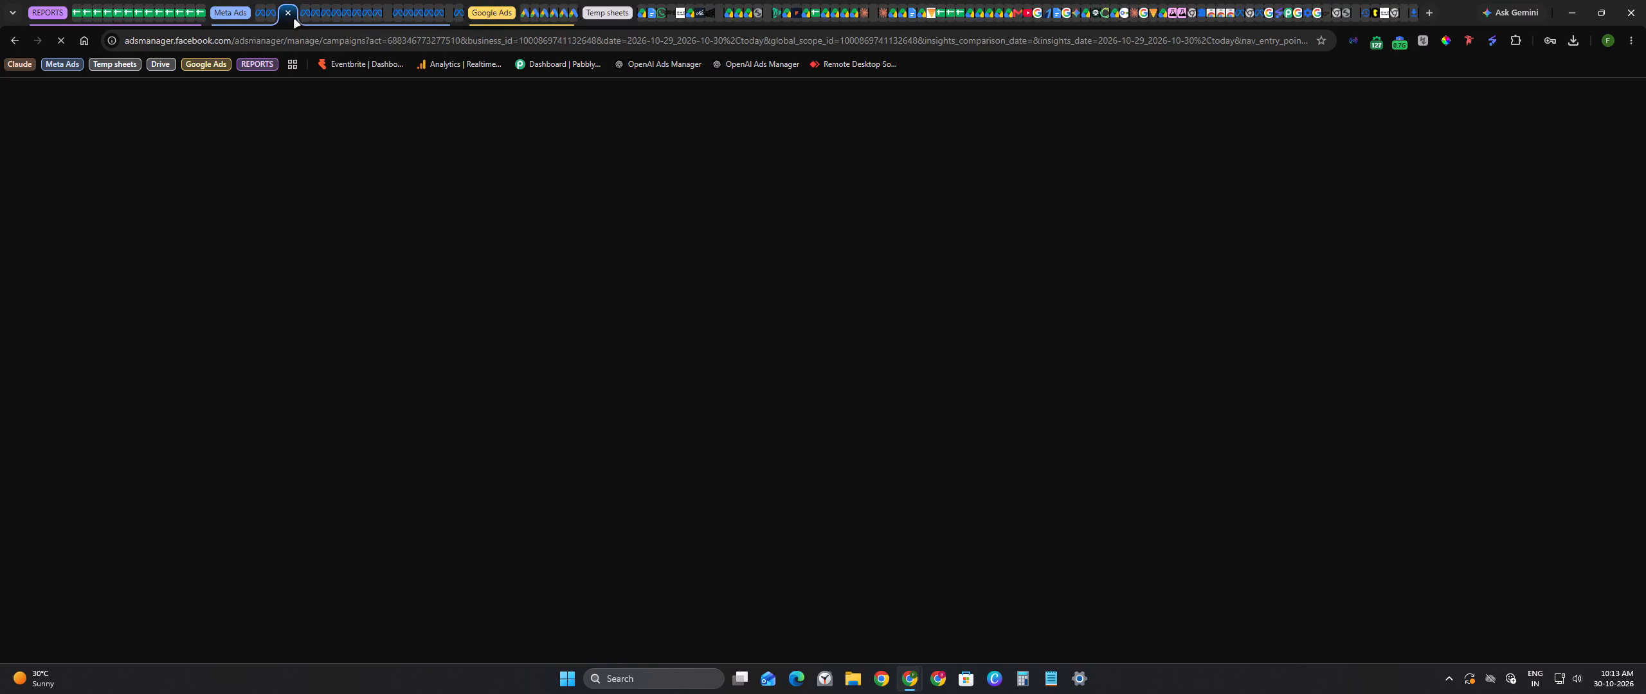
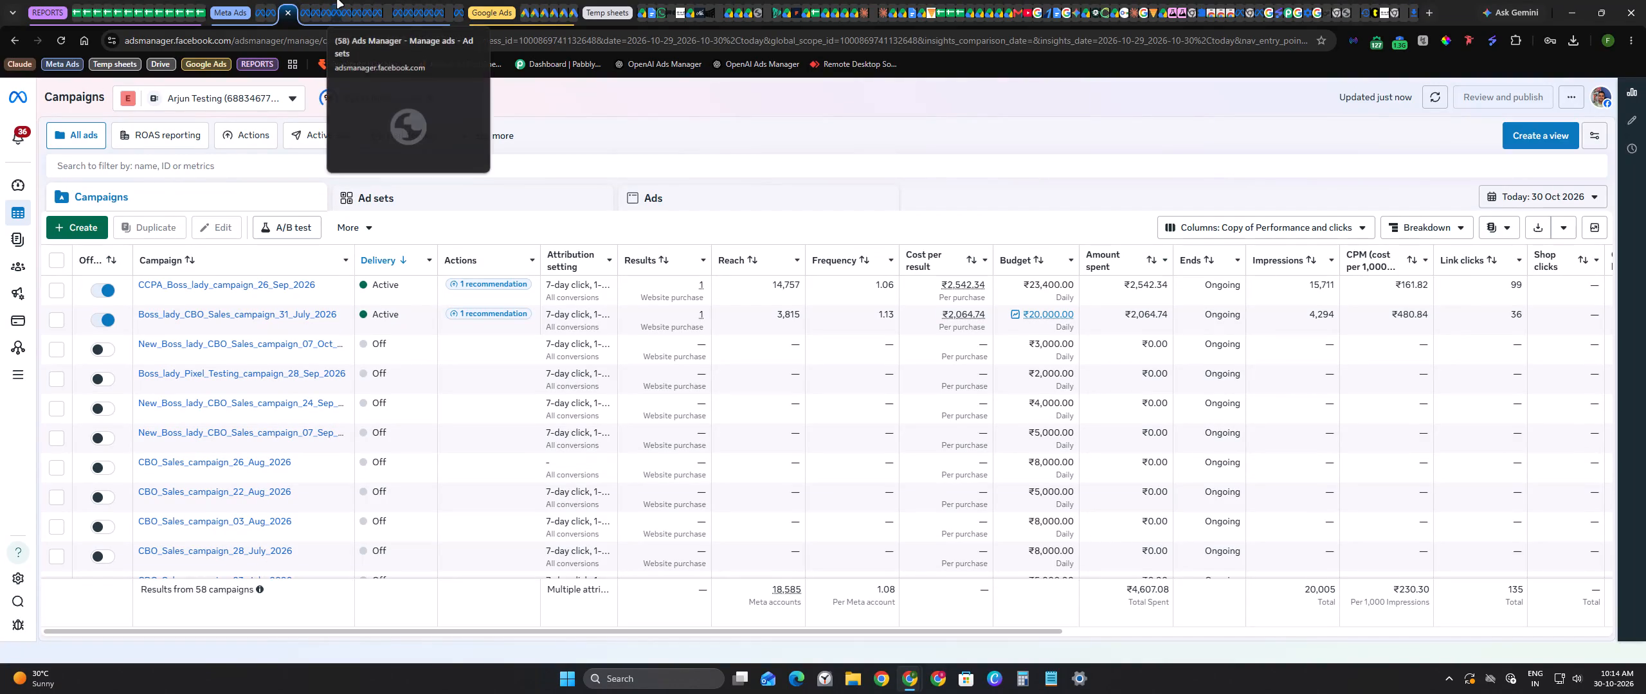
# Filter the Arjun Testing campaigns to Yesterday and set Maalica's Meta spend for yesterday to 38628 in the dashboard.
pyautogui.click(1529, 190)
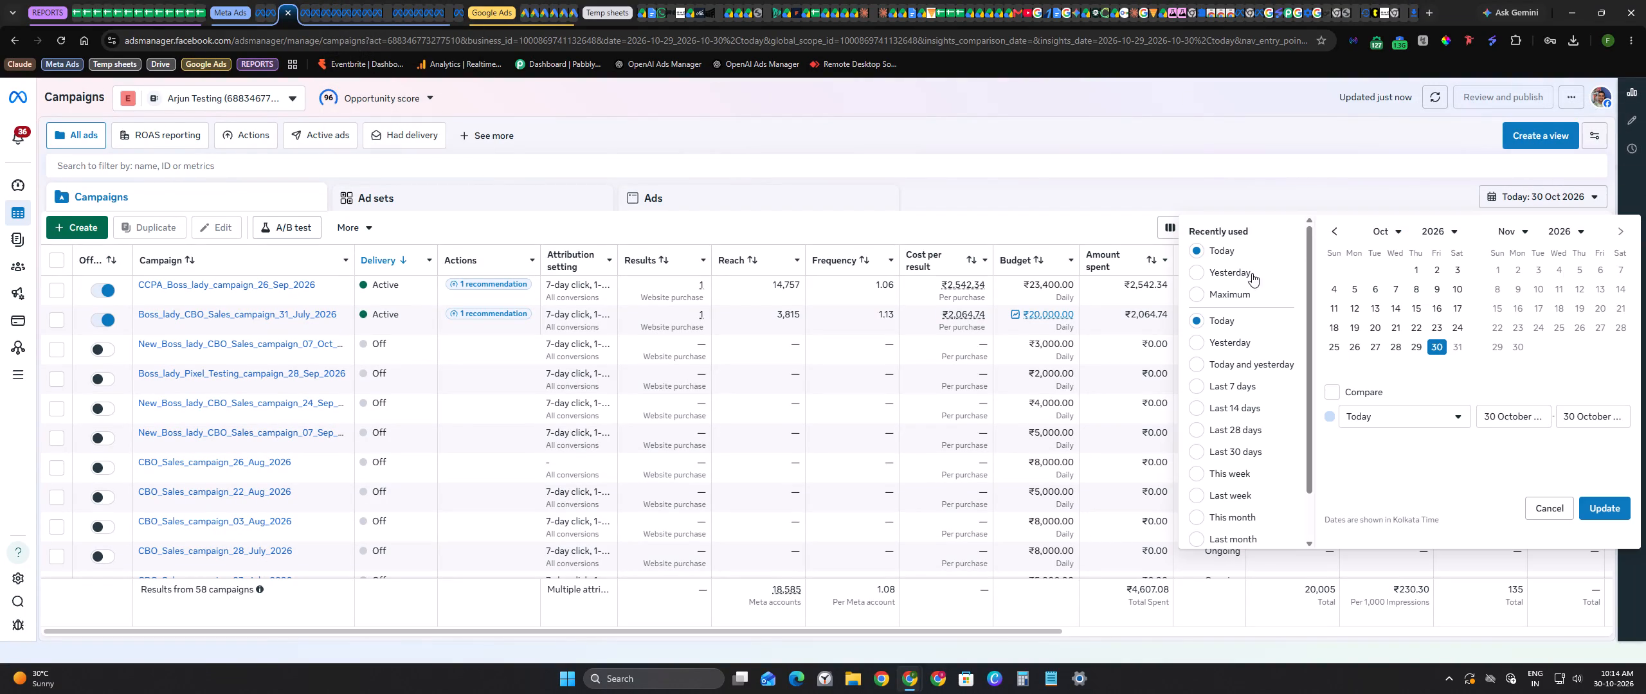
pyautogui.click(1238, 276)
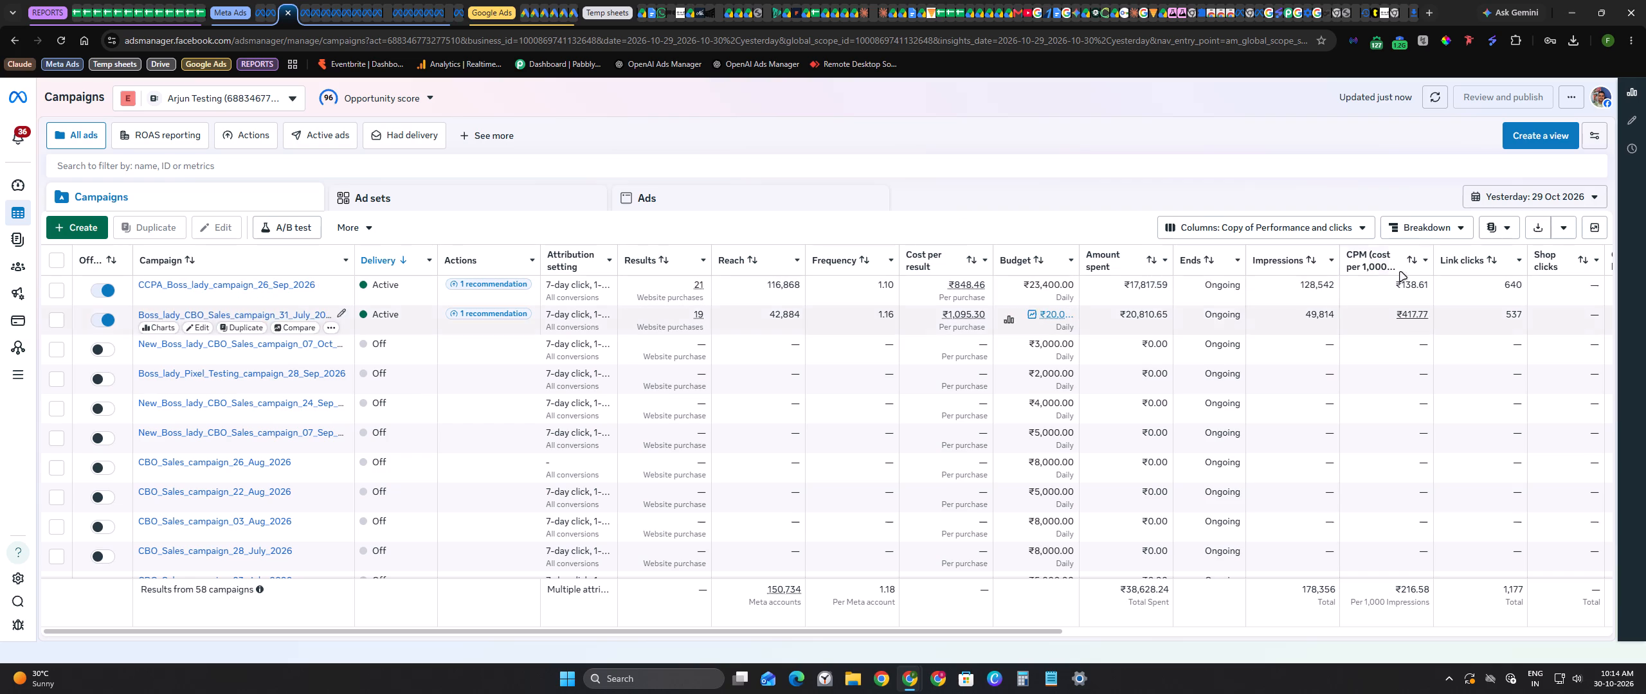
pyautogui.click(1492, 191)
pyautogui.click(1419, 206)
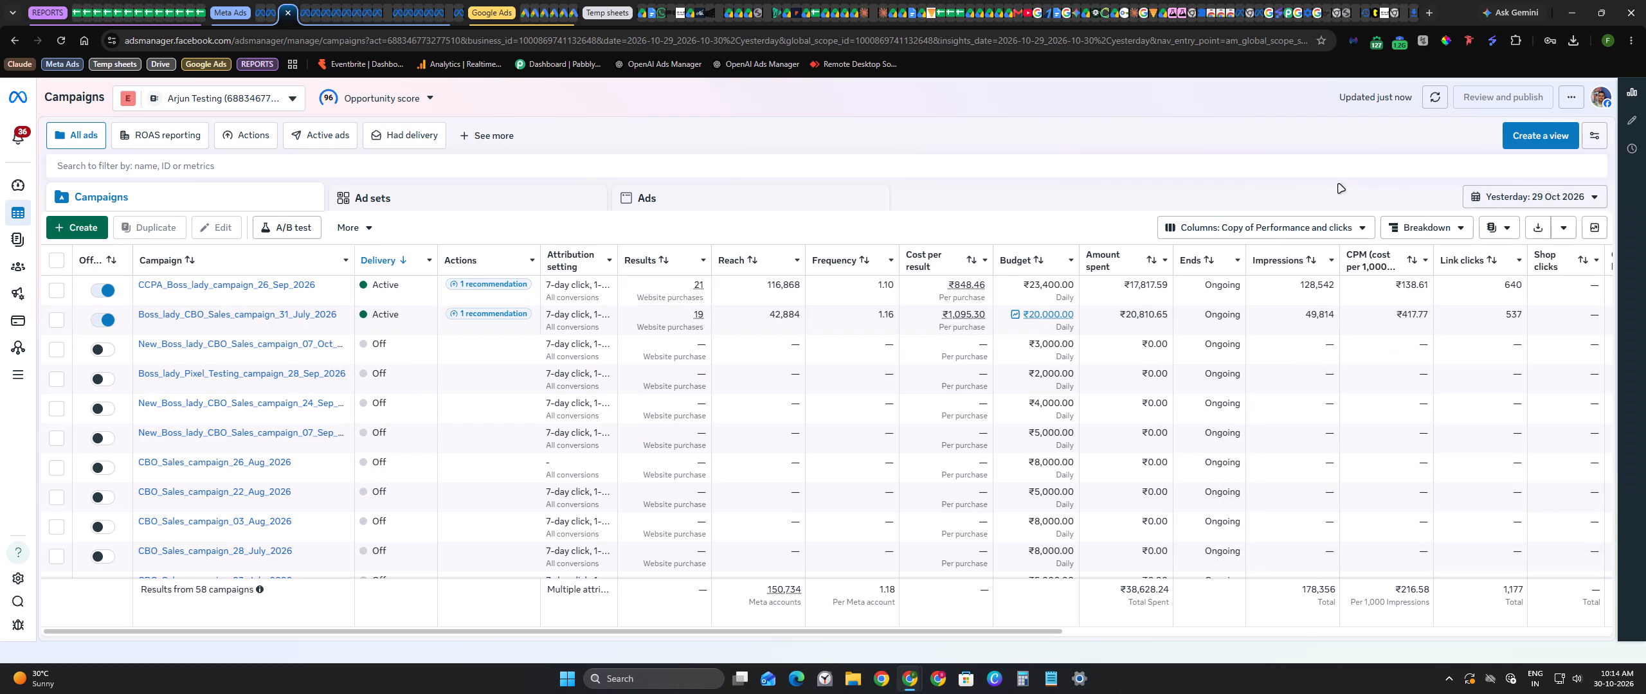
pyautogui.hotkey('alt', 'Tab')
pyautogui.write('38628')
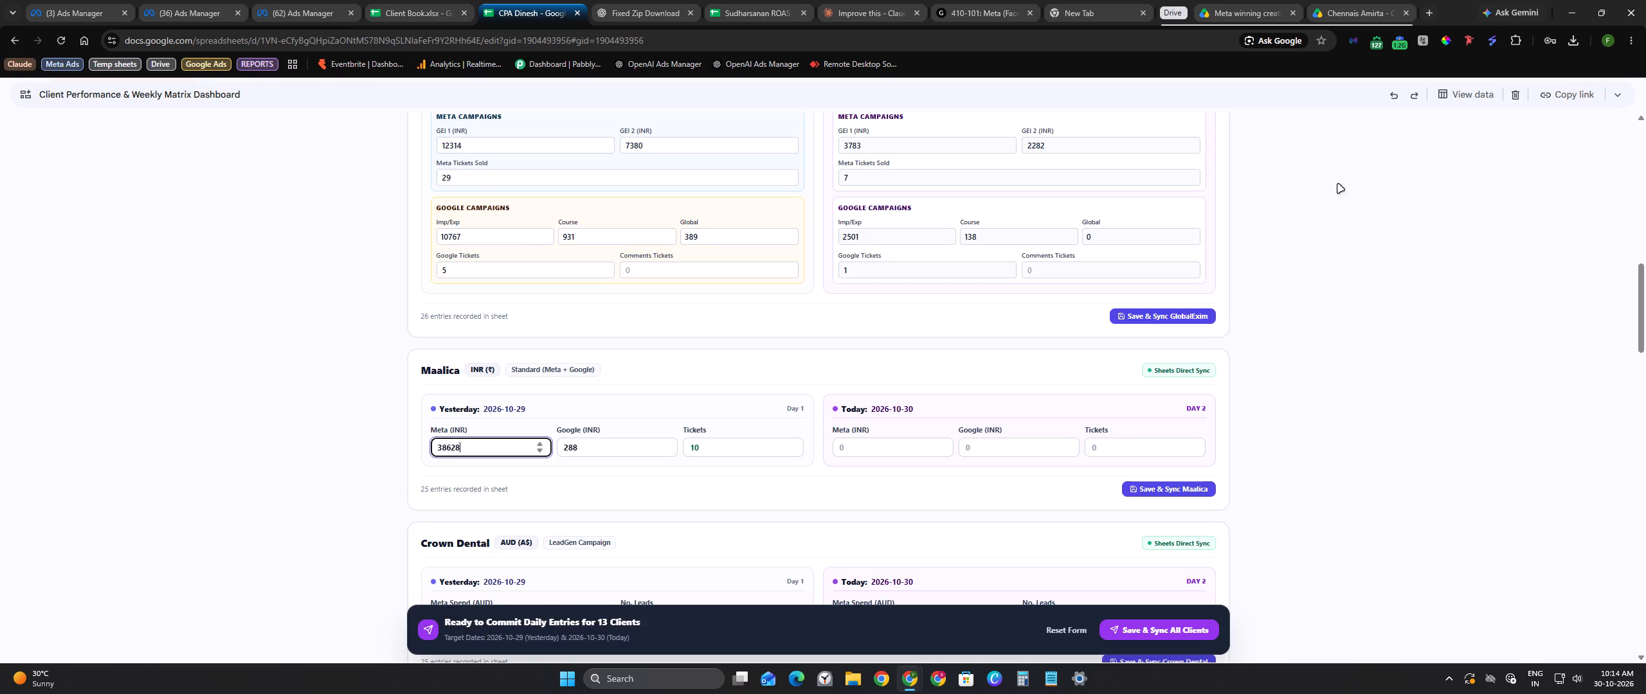
# Filter the Arjun Testing campaigns to Today and set Maalica's Meta spend for today to 4607 in the dashboard.
pyautogui.press('Tab')
pyautogui.press('Tab')
pyautogui.press('Tab')
pyautogui.hotkey('alt', 'Tab')
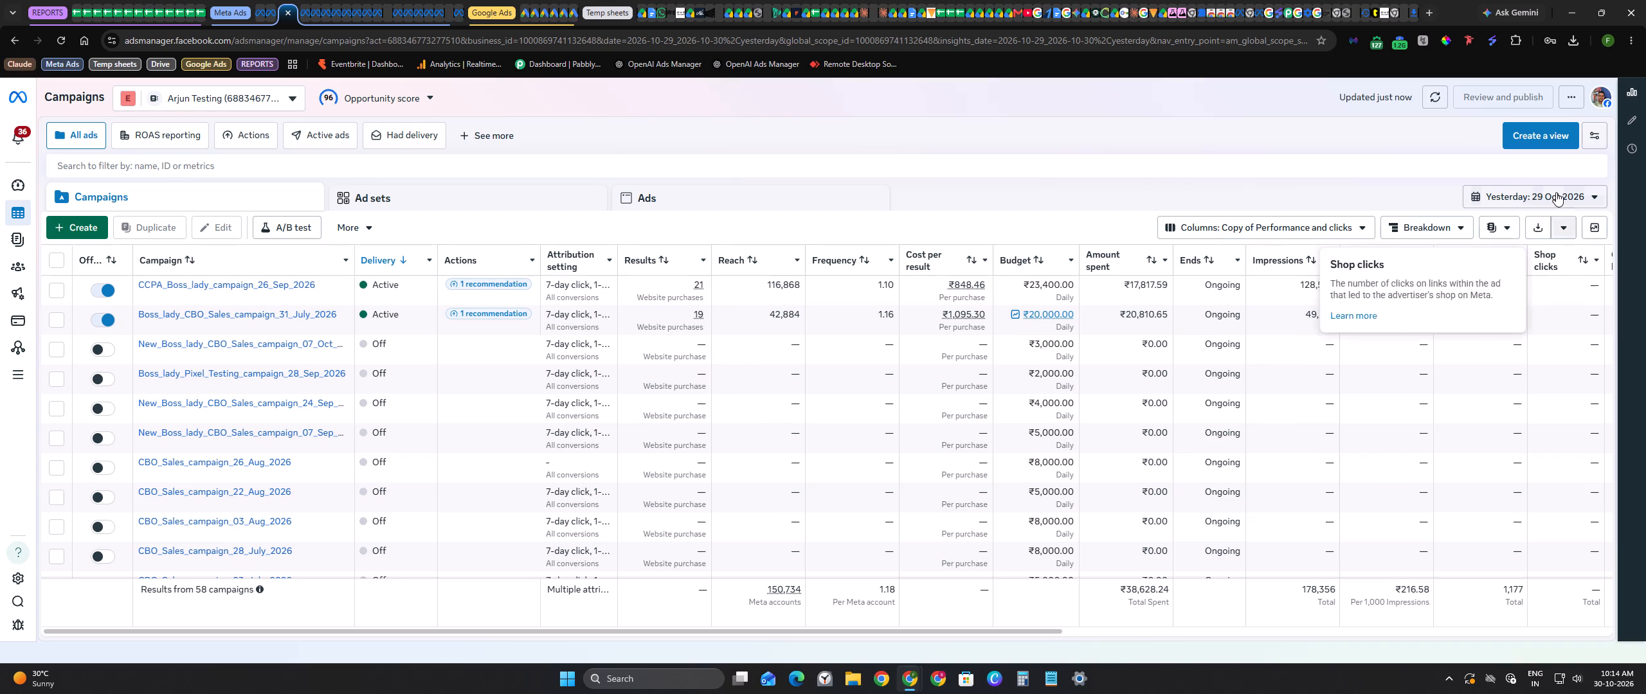
pyautogui.click(1556, 192)
pyautogui.click(1201, 251)
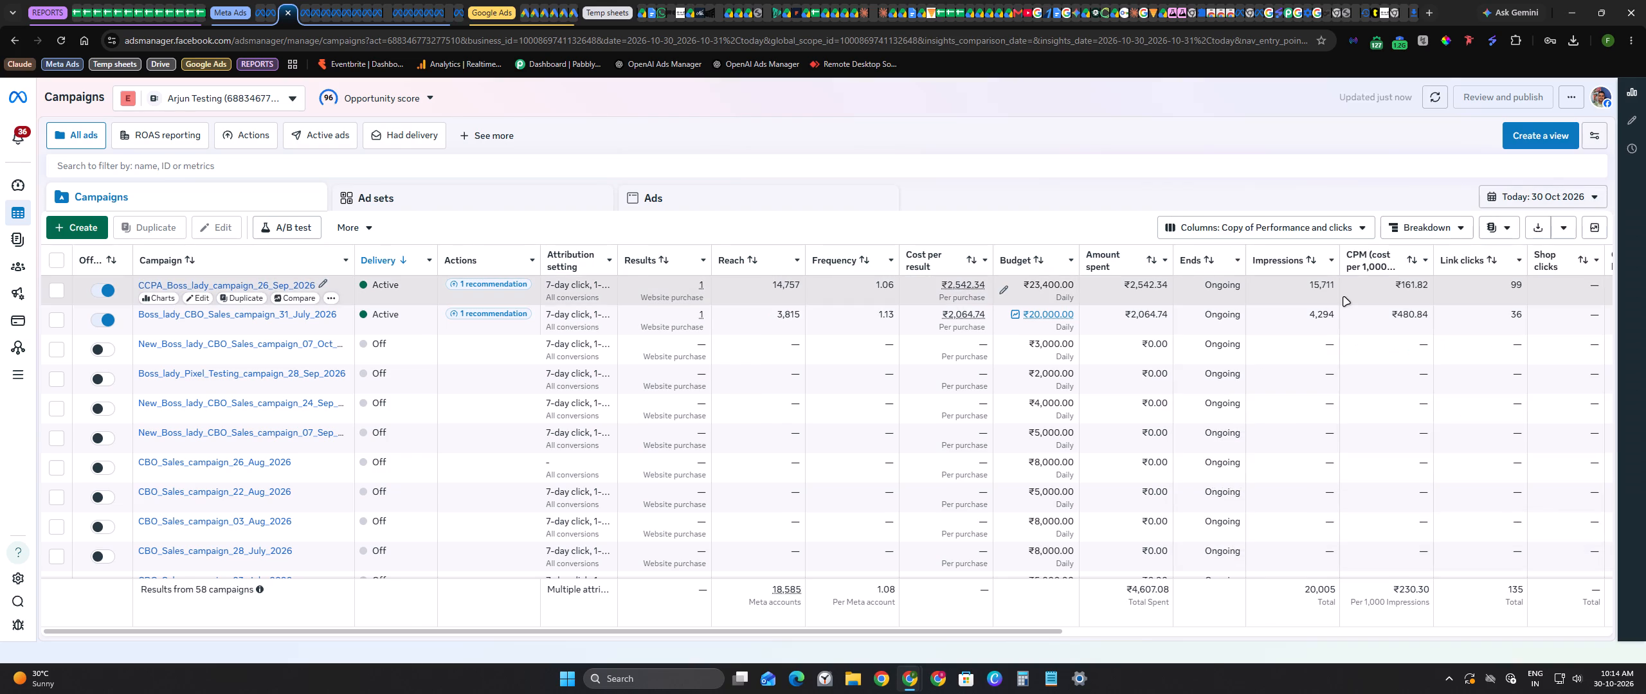
pyautogui.hotkey('alt', 'Tab')
pyautogui.write('1604')
pyautogui.press('Insert')
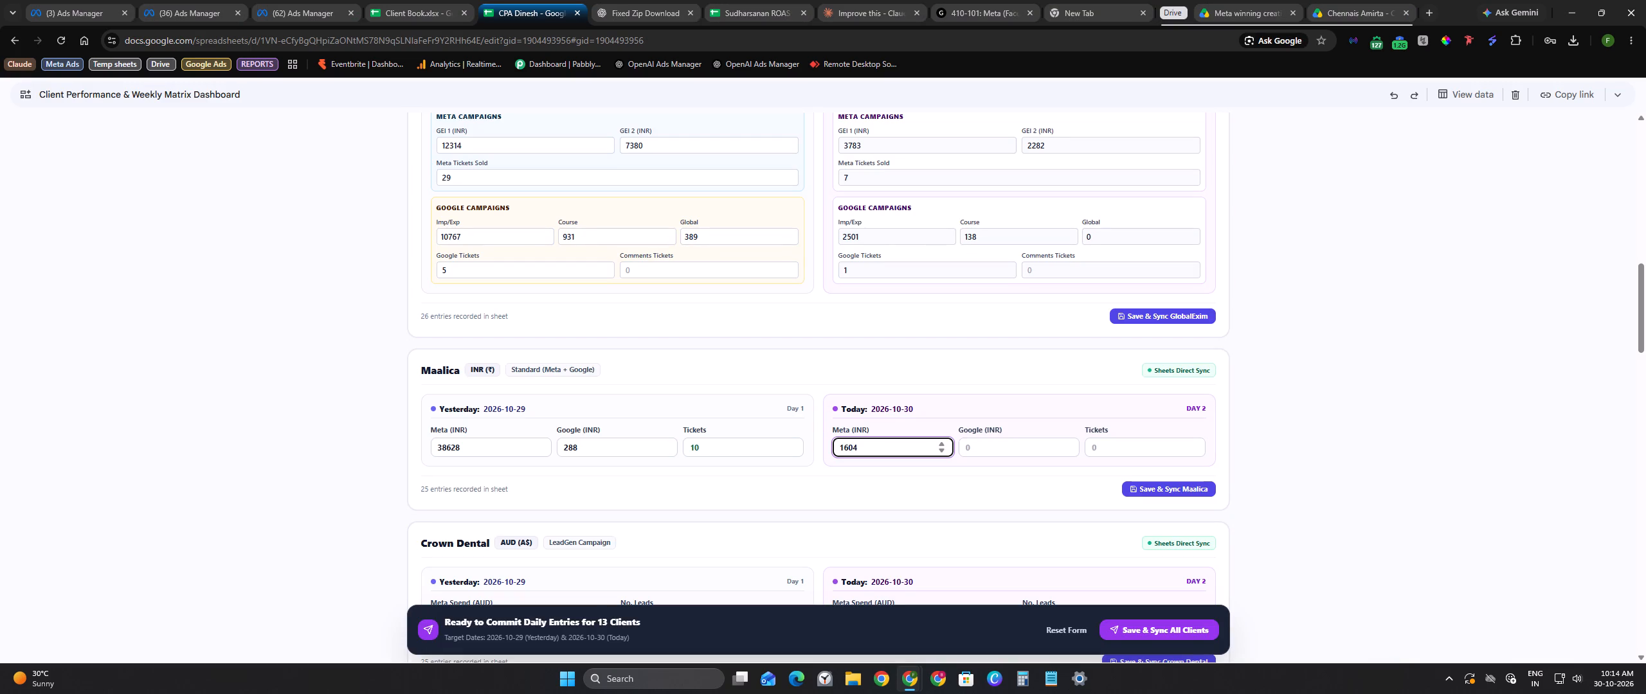
pyautogui.press('Home')
pyautogui.press('Insert')
pyautogui.press('Insert')
pyautogui.press('Right')
pyautogui.press('BackSpace')
pyautogui.press('4')
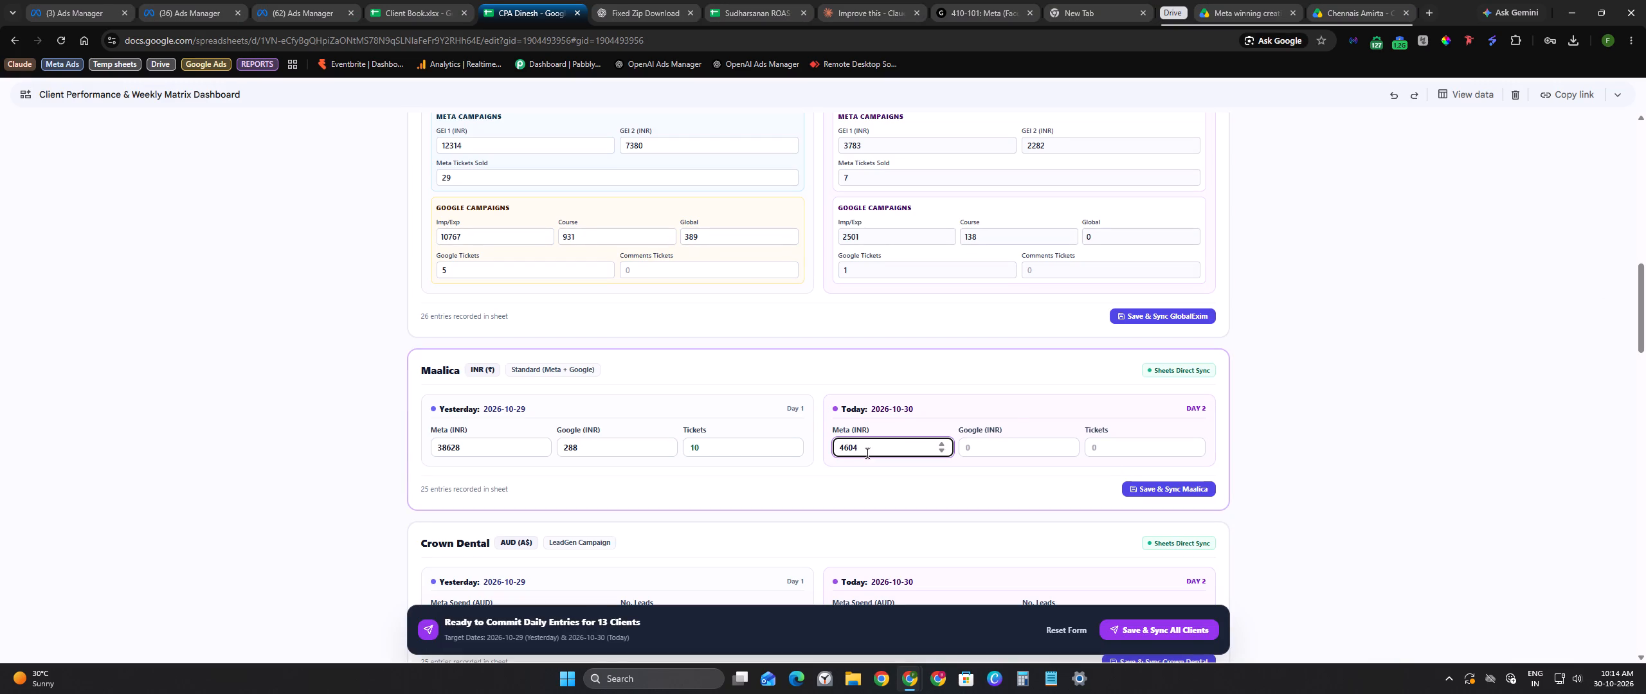
pyautogui.click(867, 453)
pyautogui.press('BackSpace')
pyautogui.hotkey('alt', '7')
pyautogui.hotkey('alt', 'Tab')
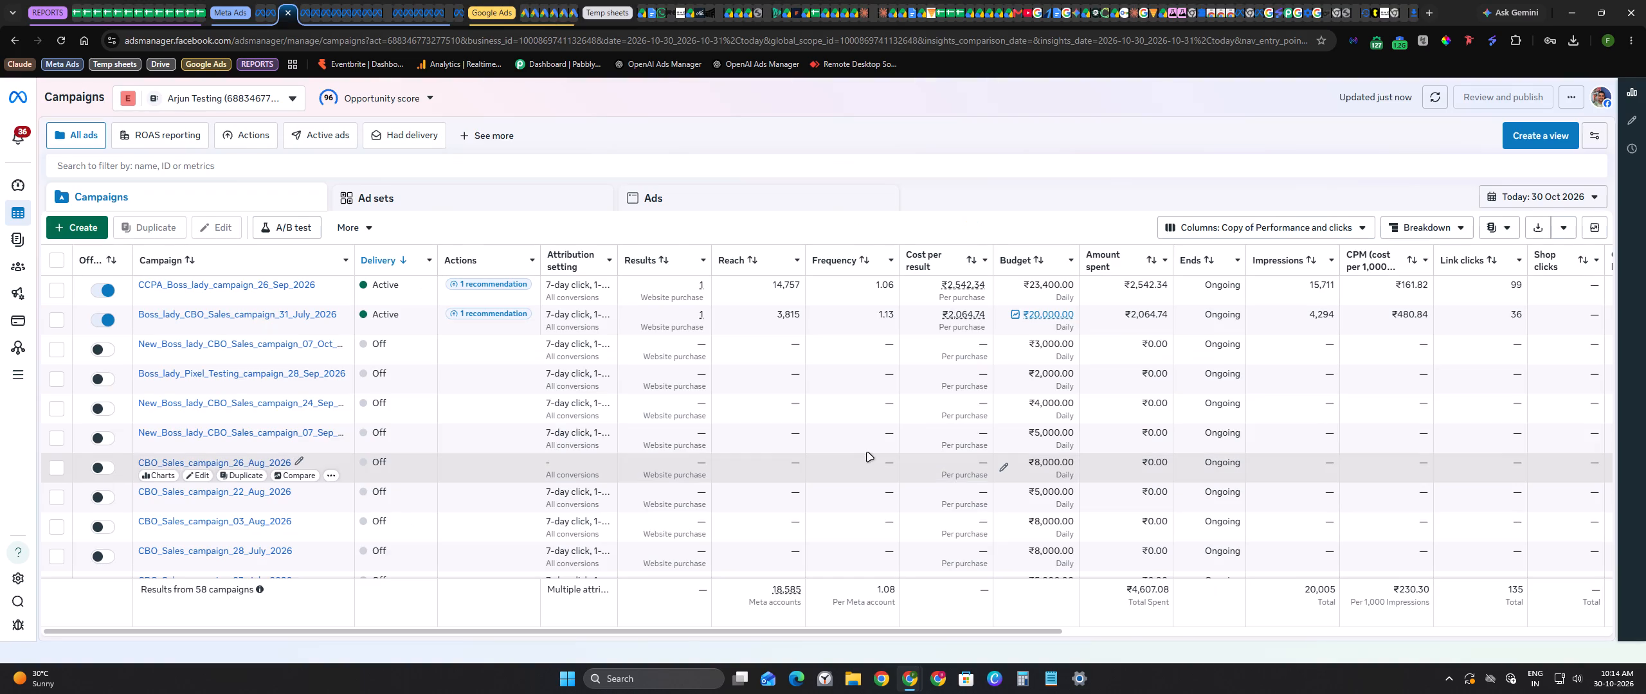
pyautogui.hotkey('alt', 'Tab')
pyautogui.press('7')
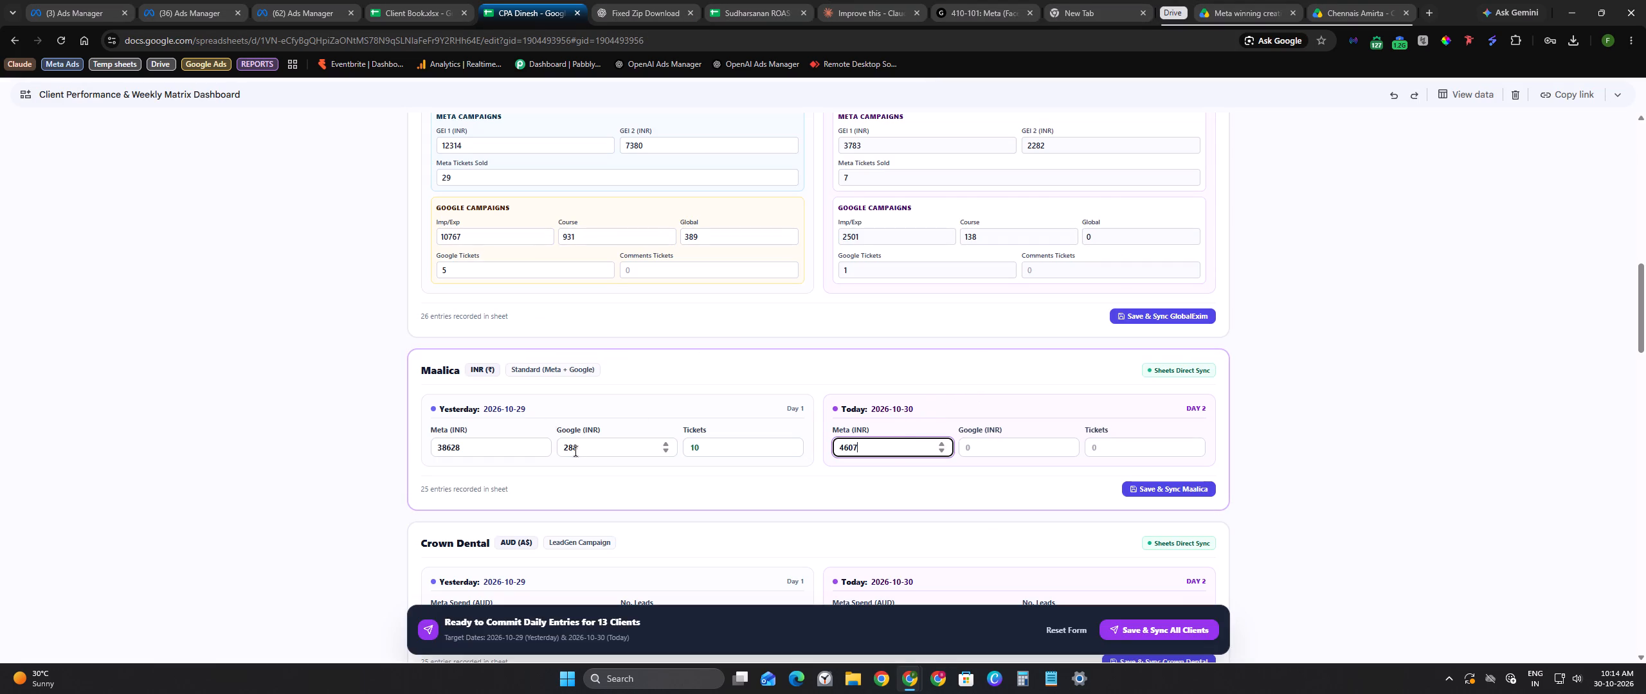
# Look up Evergrowth Academy's daily costs in the Google Ads overview and set Maalica's Google spend for yesterday to 469.
pyautogui.moveTo(584, 445); pyautogui.dragTo(507, 427)
pyautogui.hotkey('alt', 'Tab')
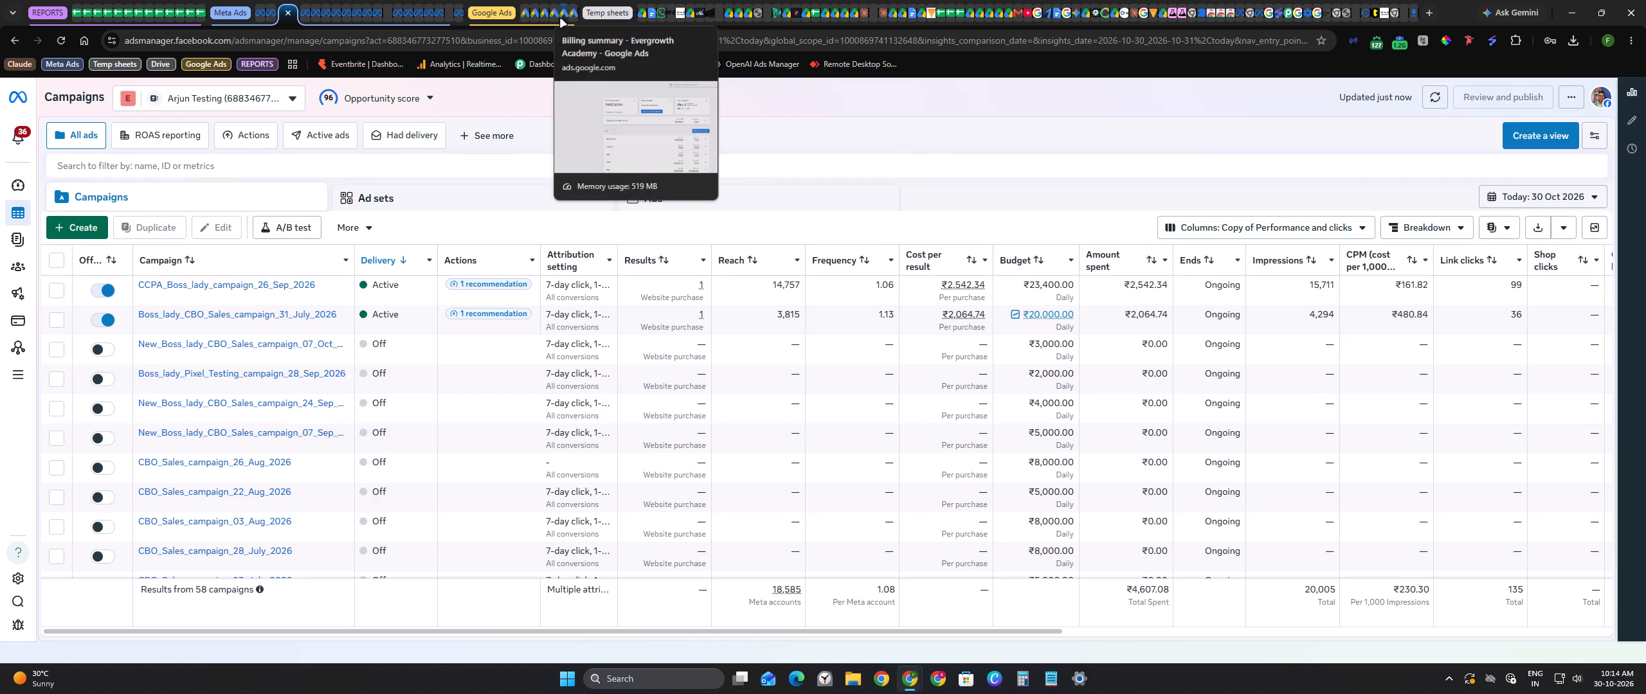
pyautogui.click(561, 19)
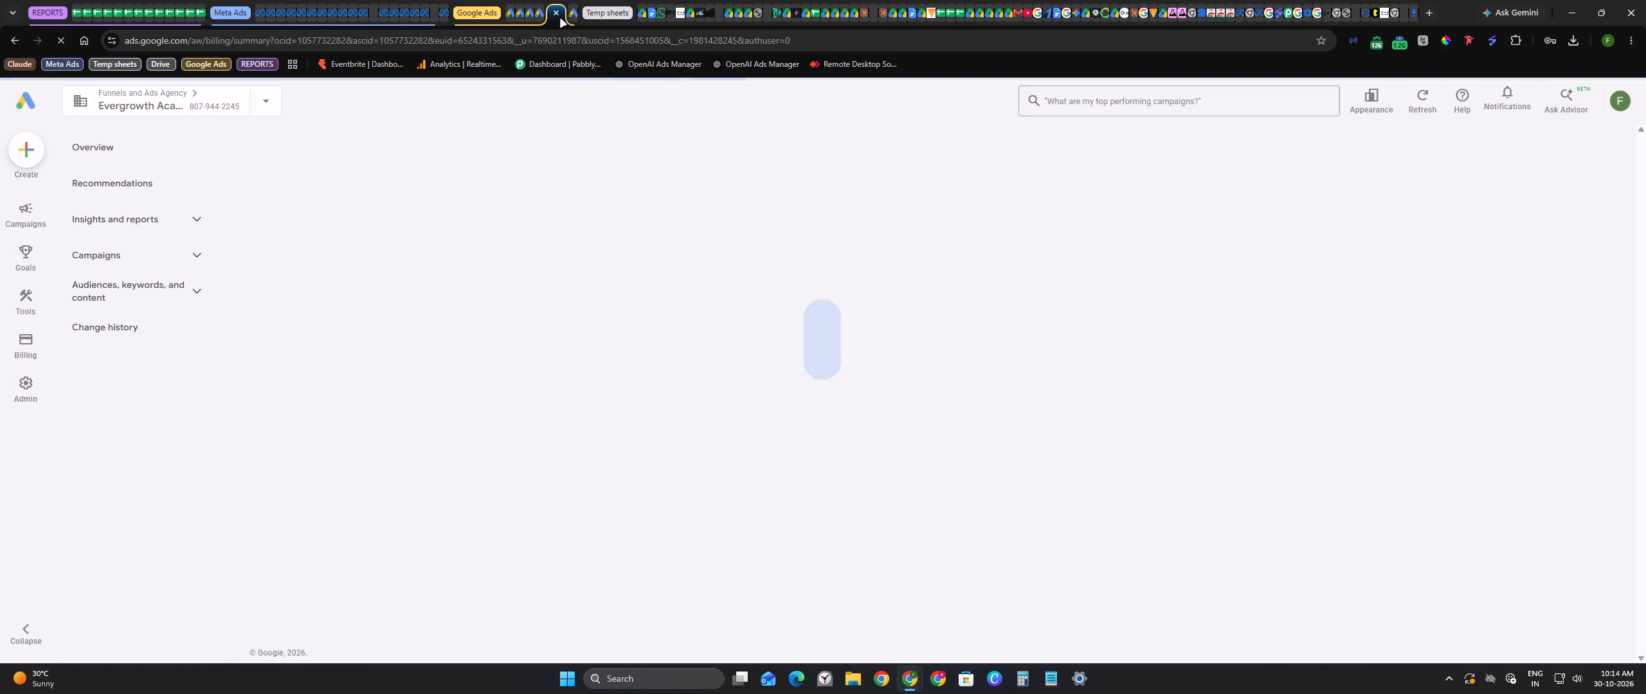
pyautogui.click(10, 204)
pyautogui.click(1509, 126)
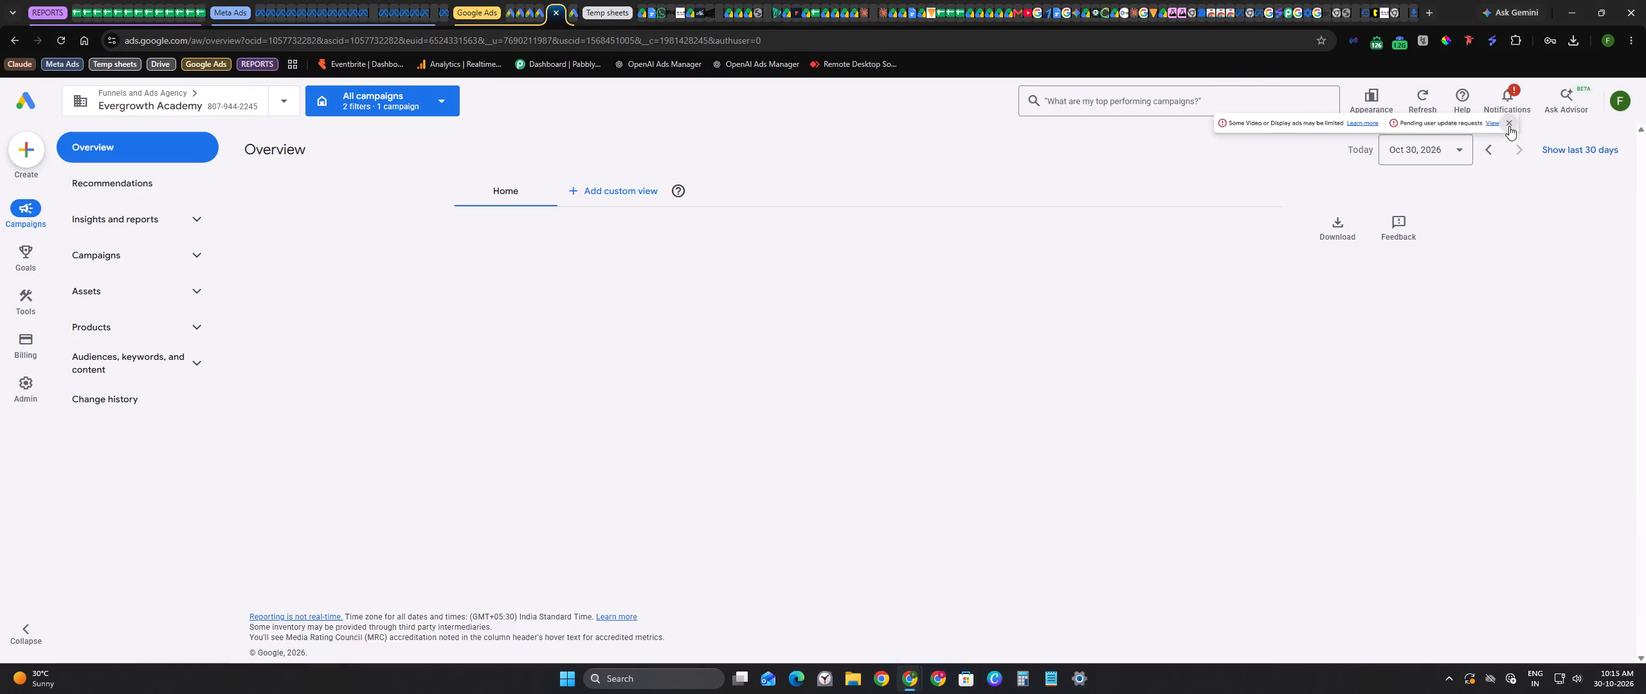
pyautogui.click(1489, 154)
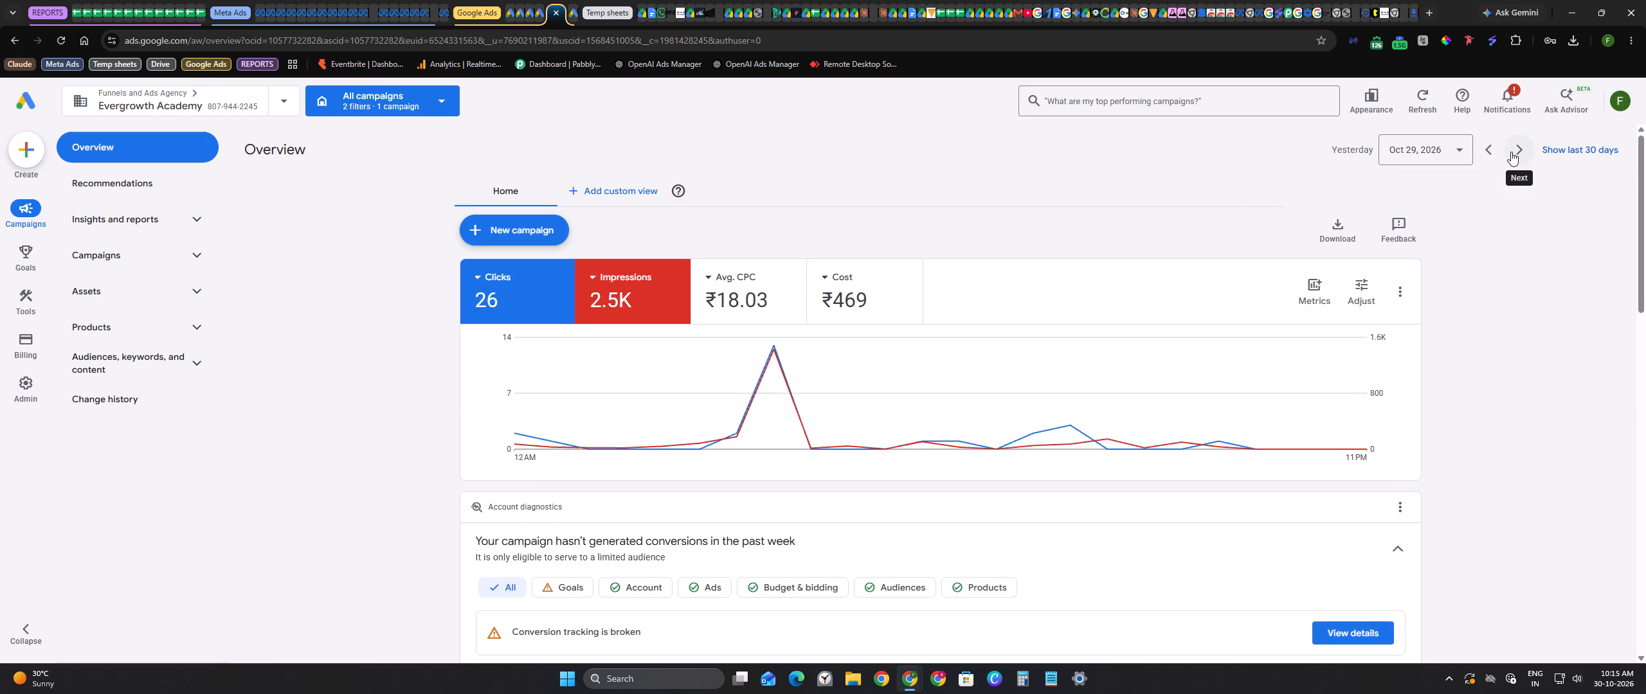
pyautogui.click(1511, 152)
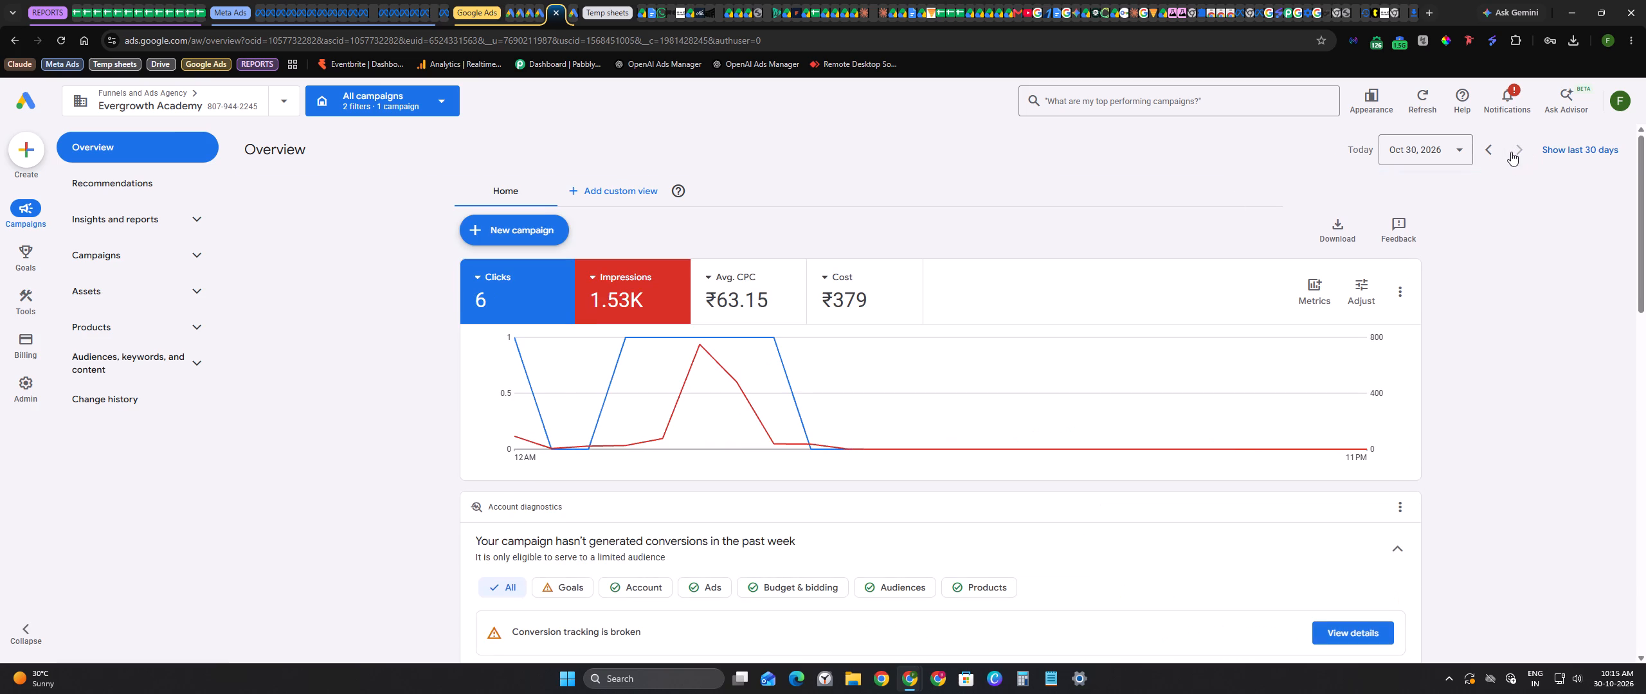
pyautogui.hotkey('alt', 'Tab')
pyautogui.write('469')
pyautogui.press('Right')
pyautogui.press('Right')
pyautogui.press('Right')
# Set Maalica's Google spend for today, 2026-10-30, to 379.
pyautogui.press('Tab')
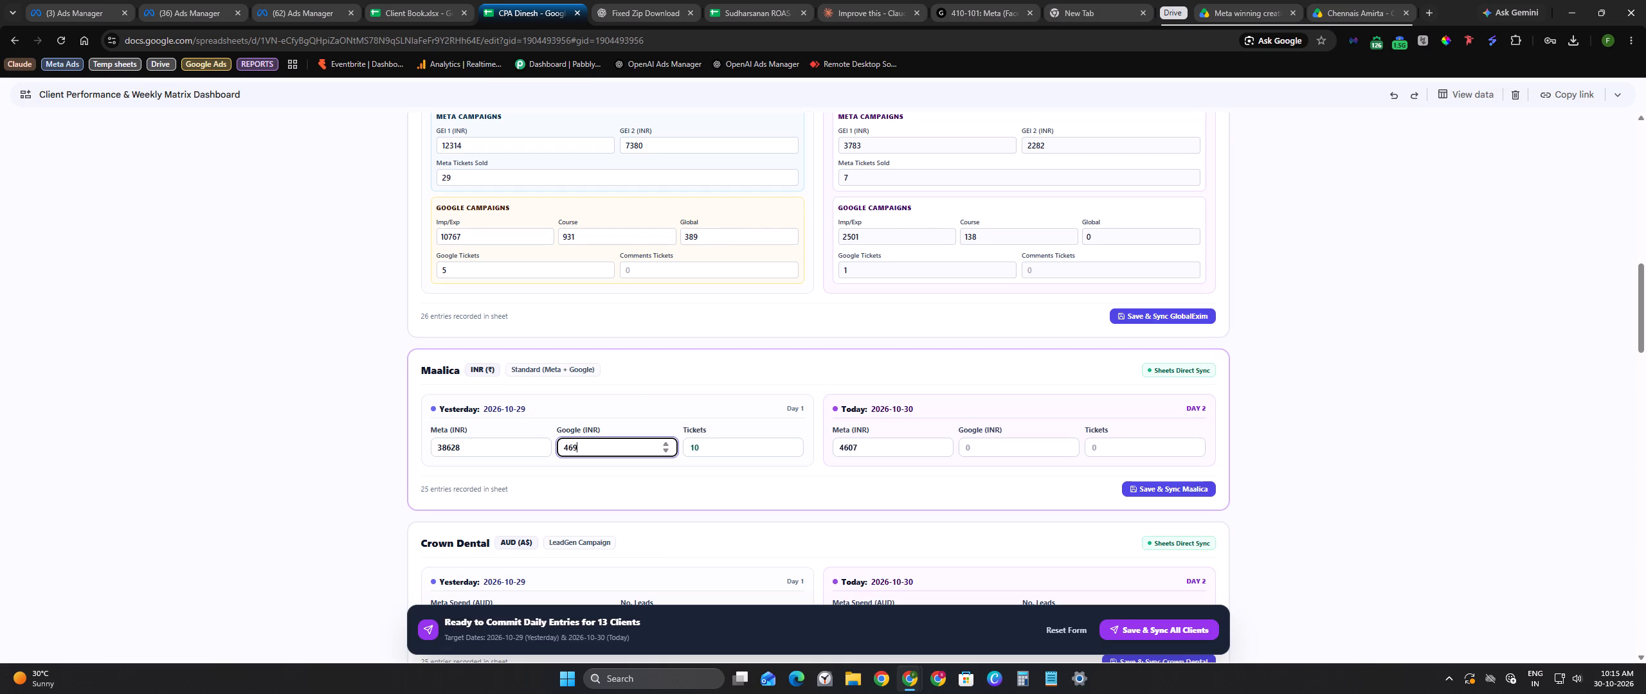
pyautogui.press('Tab')
pyautogui.press('Tab')
pyautogui.write('378')
pyautogui.press('BackSpace')
pyautogui.press('9')
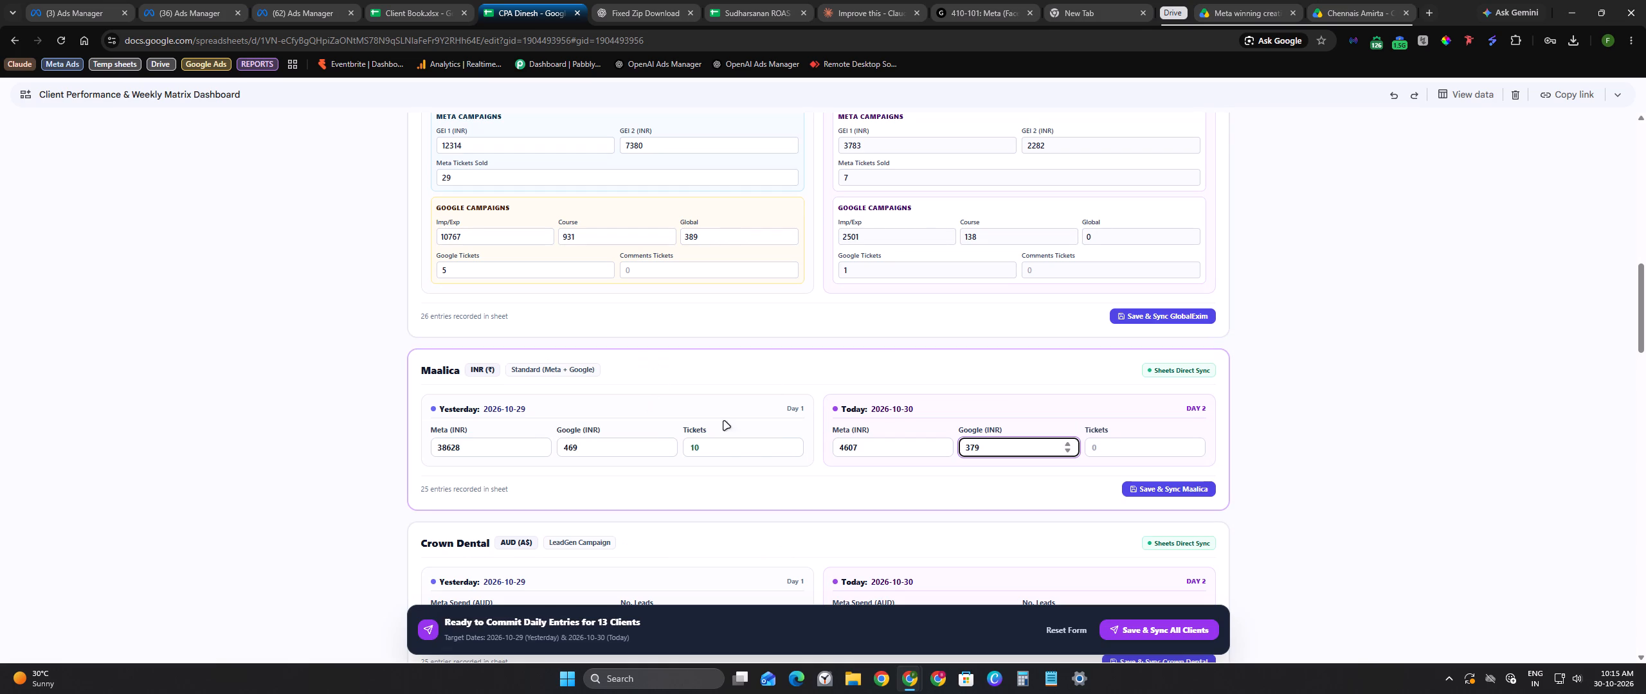
# In the HCW 2026 sheet's Boss Lady Nov 1 list, number the two unnumbered 10/30/2026 registrations 2 and 3.
pyautogui.moveTo(733, 450); pyautogui.dragTo(507, 398)
pyautogui.hotkey('alt', 'Tab')
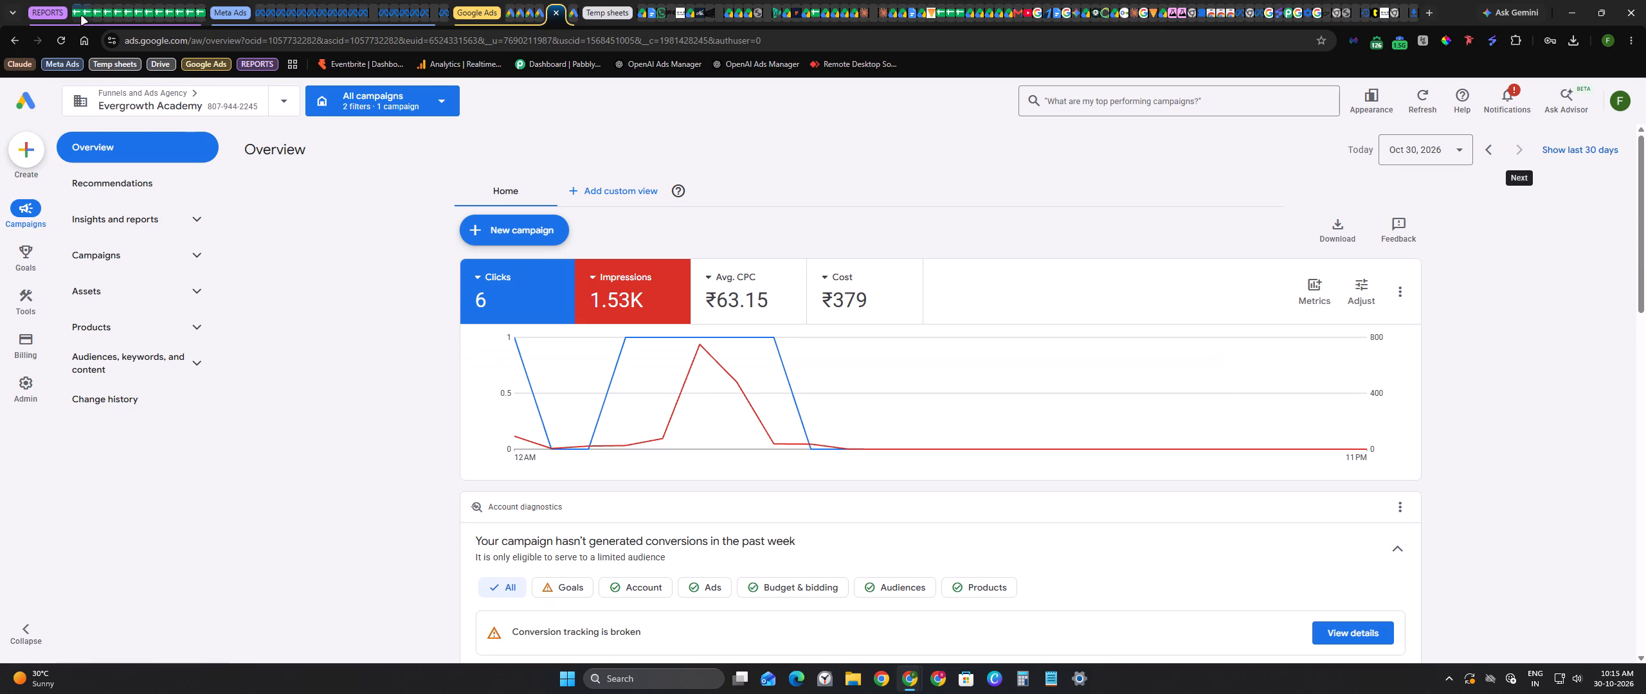
pyautogui.click(87, 19)
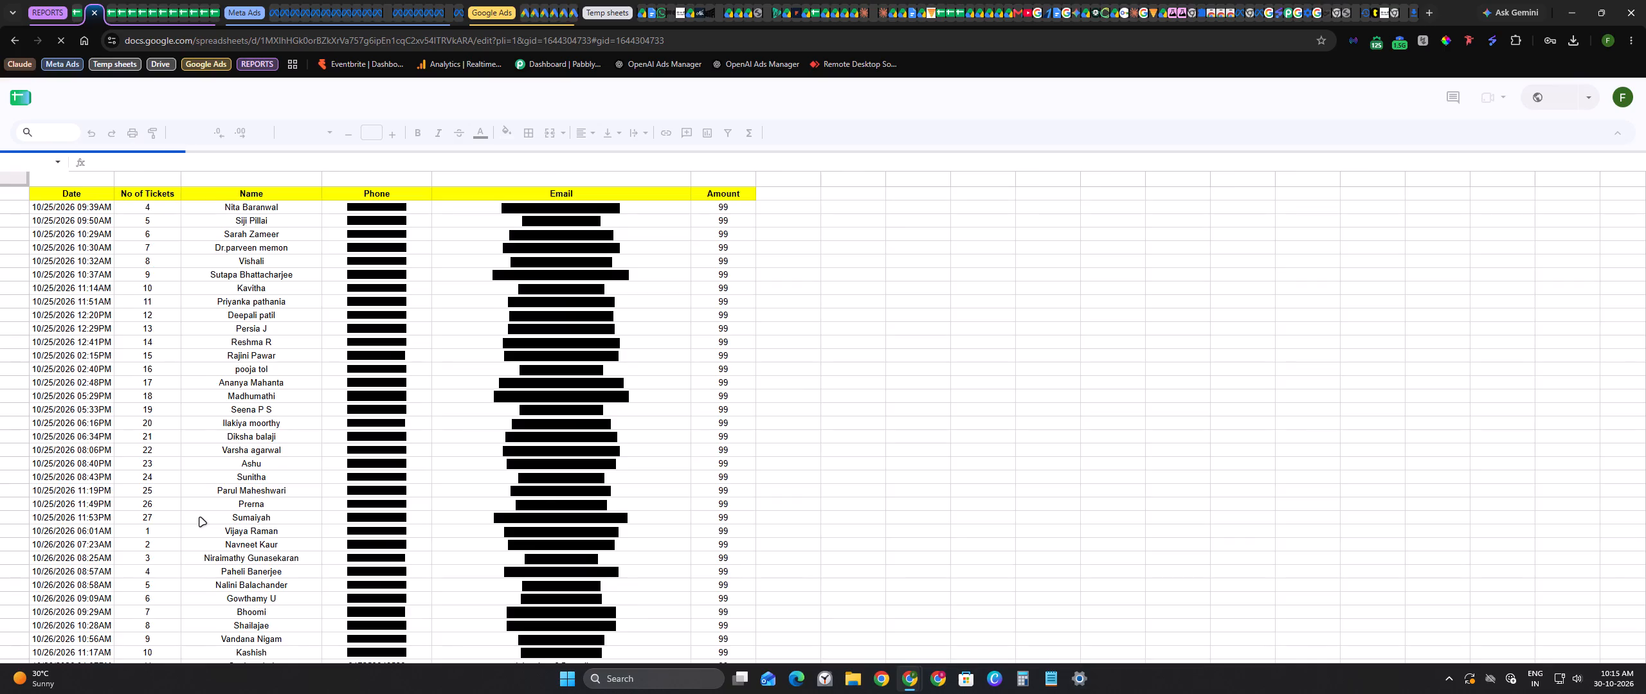
pyautogui.scroll(-5, 169, 528)
pyautogui.scroll(-17, 131, 459)
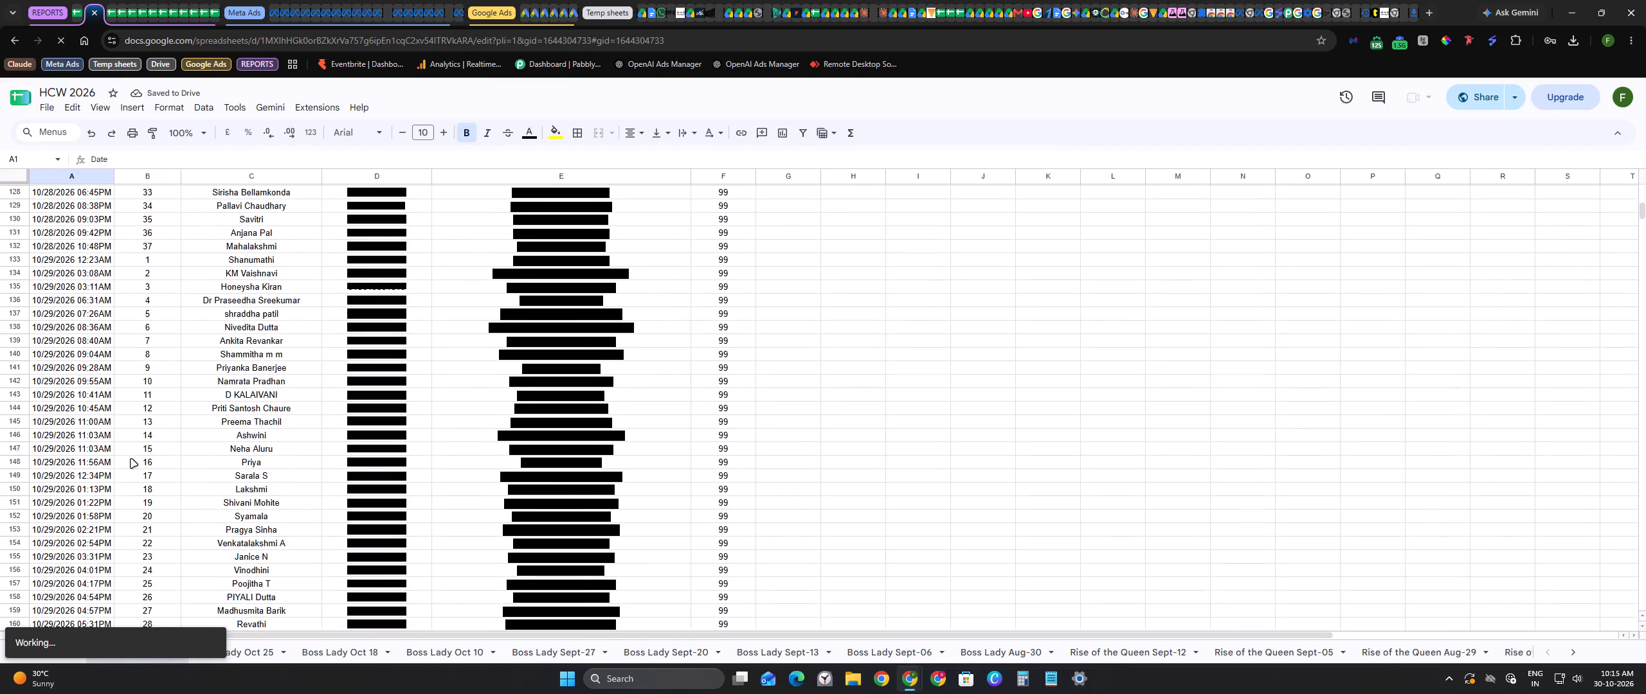
pyautogui.scroll(-5, 131, 459)
pyautogui.scroll(1, 131, 459)
pyautogui.click(135, 315)
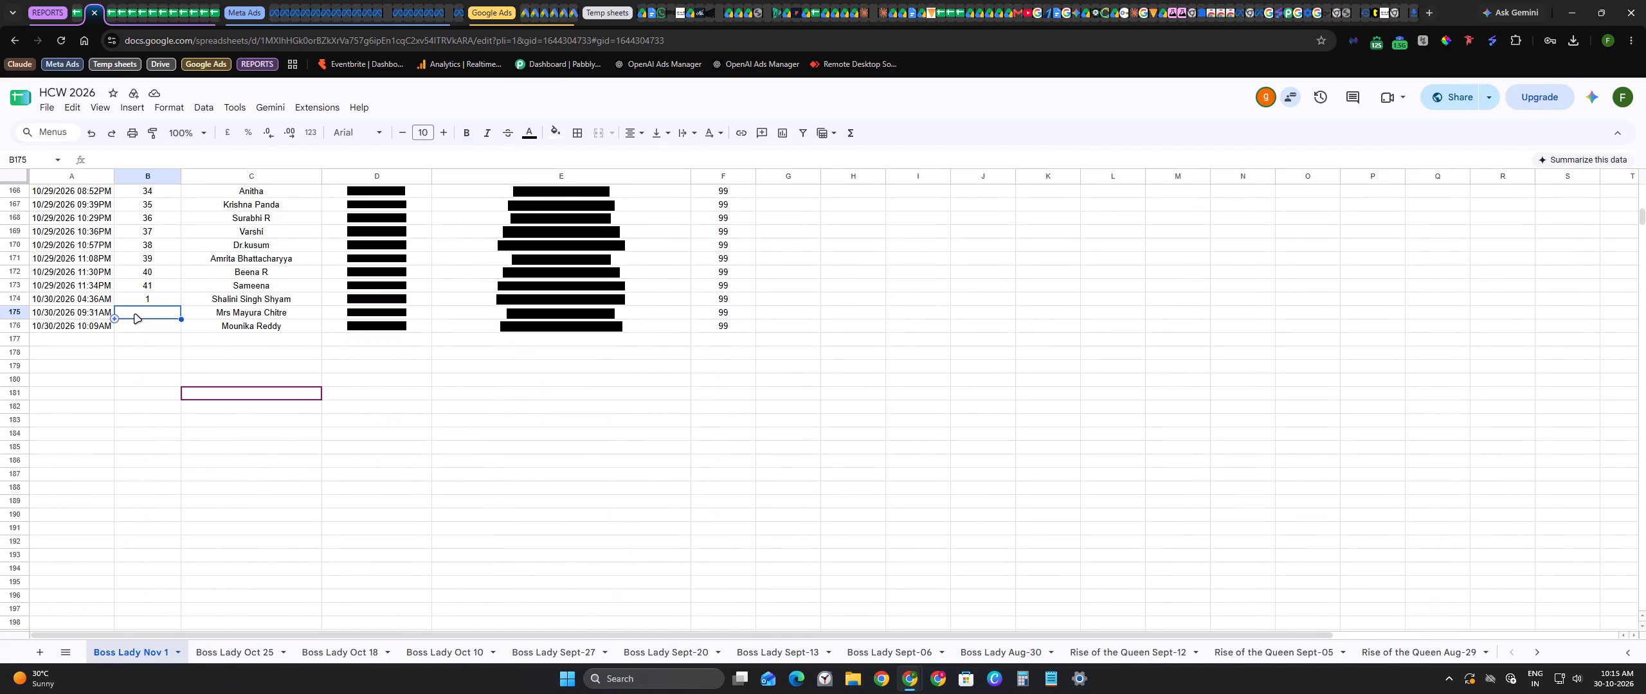
pyautogui.press('2')
pyautogui.press('Return')
pyautogui.press('3')
pyautogui.press('Return')
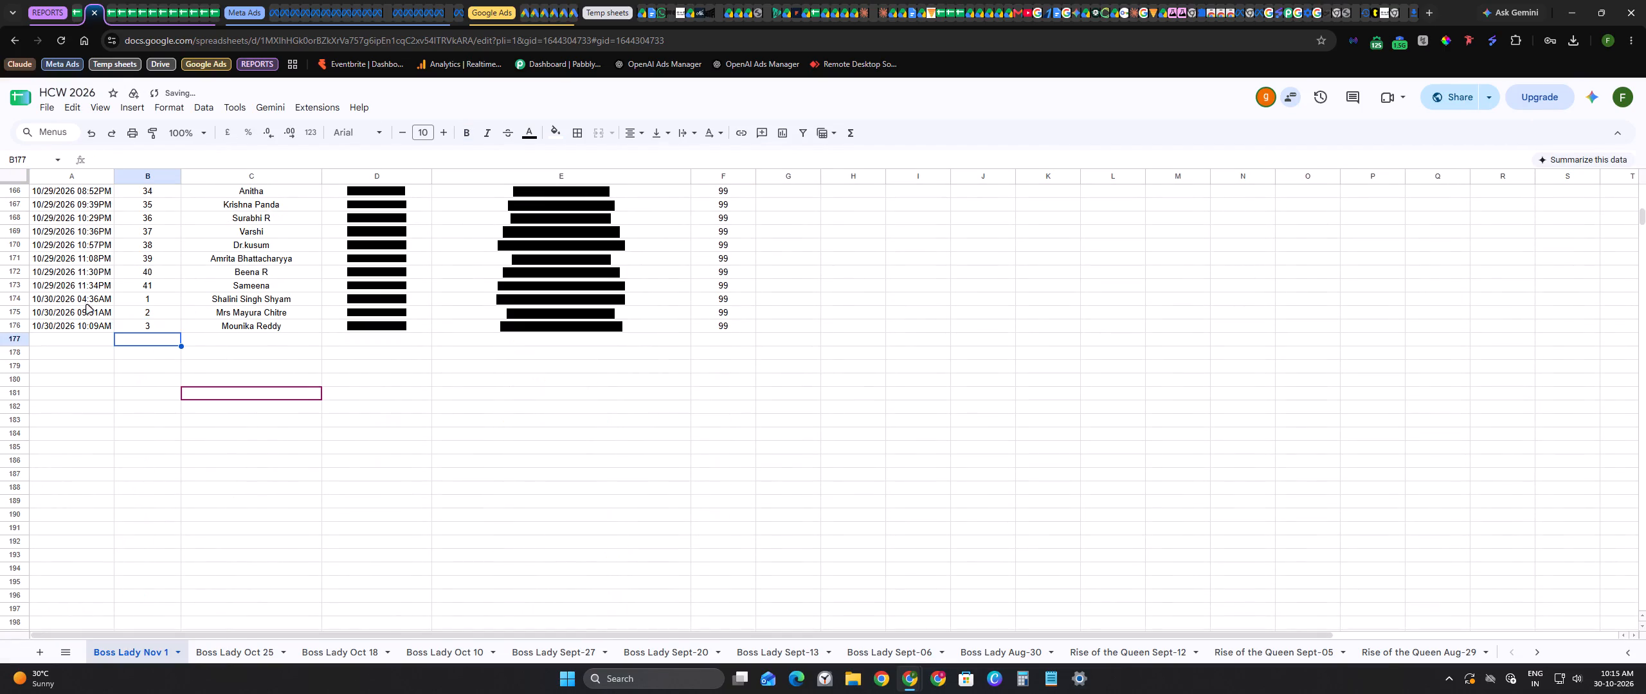
# Using the sheet's last ticket numbers per date, set Maalica's Tickets to 41 for yesterday and 3 for today, and save and sync the client.
pyautogui.click(119, 285)
pyautogui.click(138, 321)
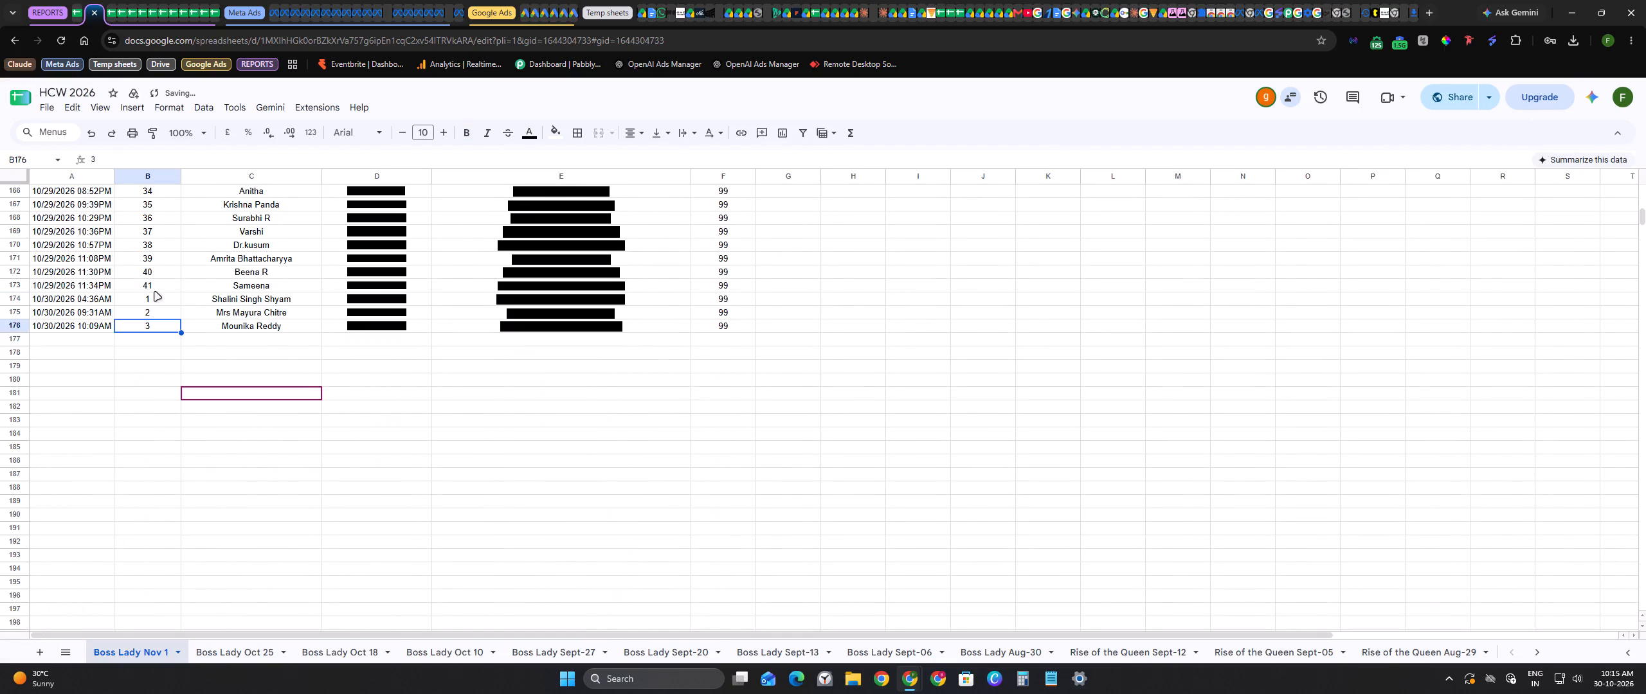
pyautogui.click(156, 287)
pyautogui.click(164, 329)
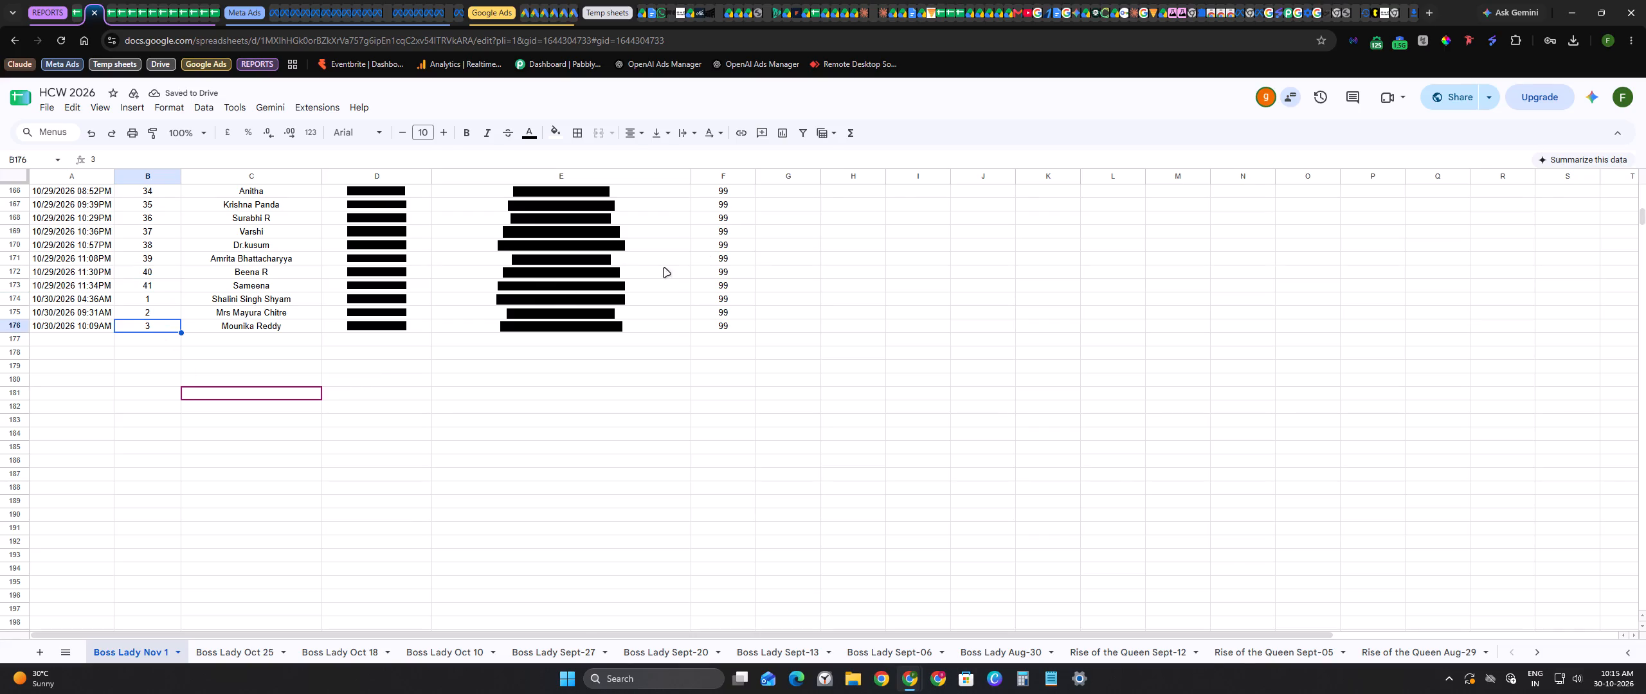
pyautogui.hotkey('alt', 'Tab')
pyautogui.write('41')
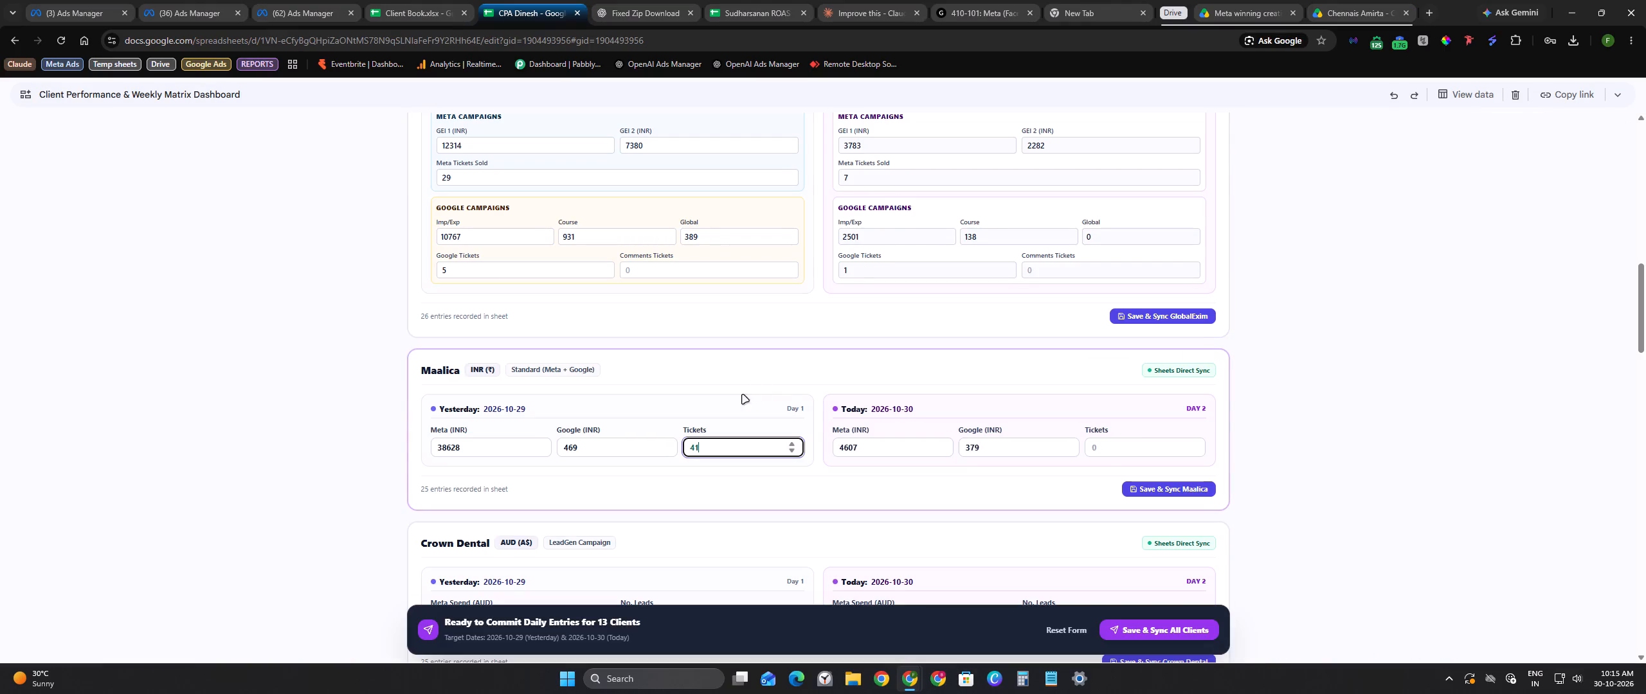
pyautogui.press('Tab')
pyautogui.press('Tab')
pyautogui.press('Tab')
pyautogui.hotkey('alt', 'Tab')
pyautogui.hotkey('alt', 'Tab')
pyautogui.press('3')
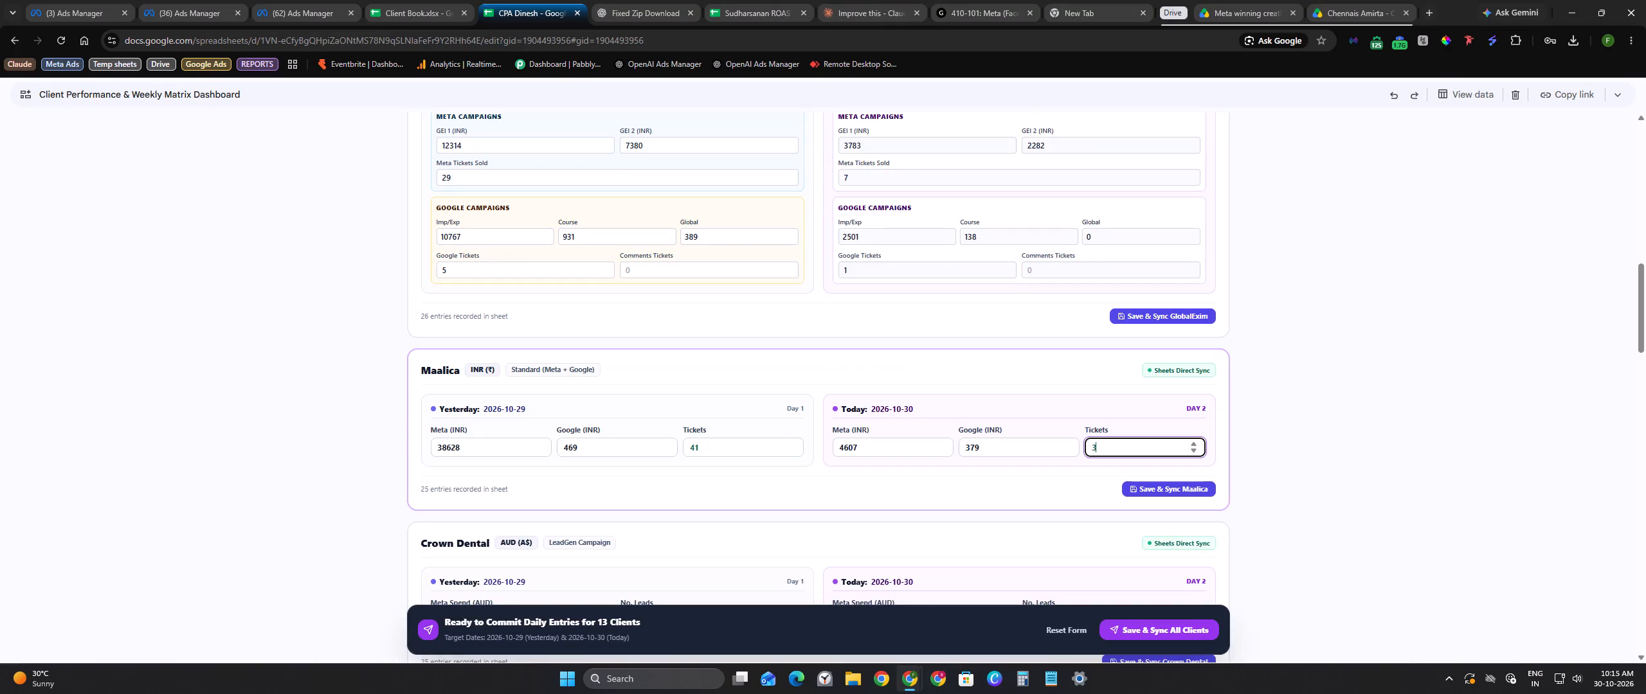
pyautogui.click(1126, 487)
# Filter the Crown Holistic Meta campaigns to Yesterday and set Crown Dental's Meta Spend for yesterday to 60.22 in the dashboard.
pyautogui.scroll(-3, 1124, 485)
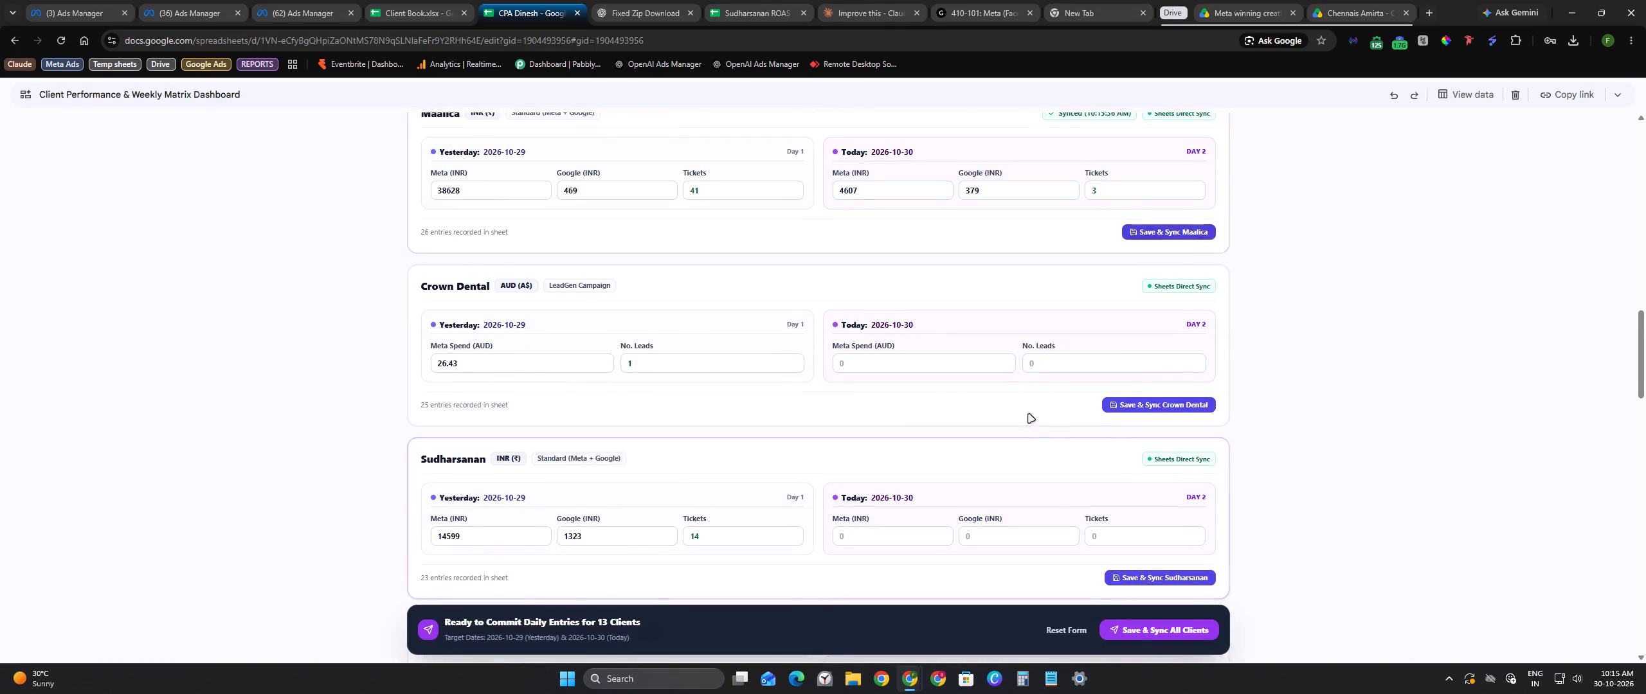
pyautogui.moveTo(550, 365); pyautogui.dragTo(235, 367)
pyautogui.hotkey('alt', 'Tab')
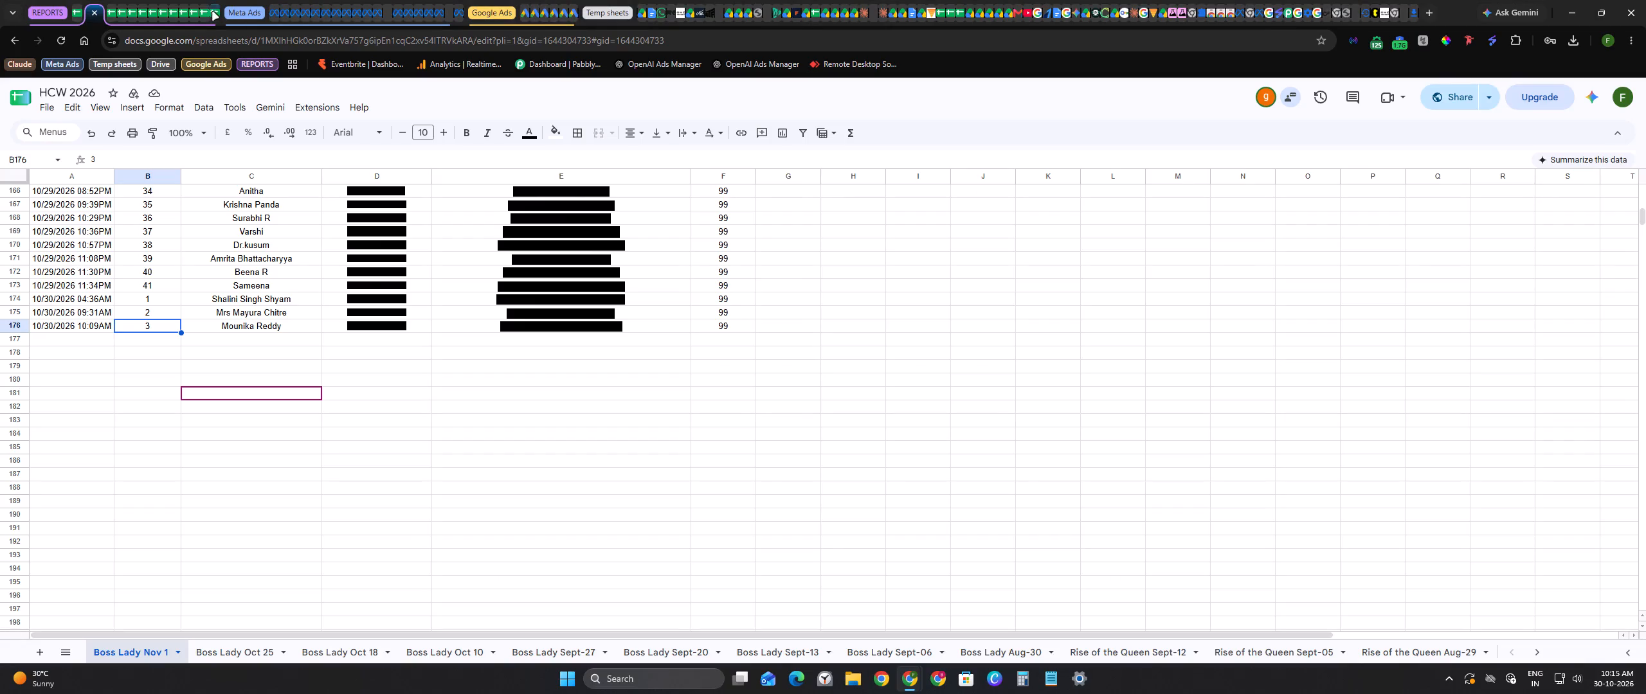
pyautogui.click(313, 16)
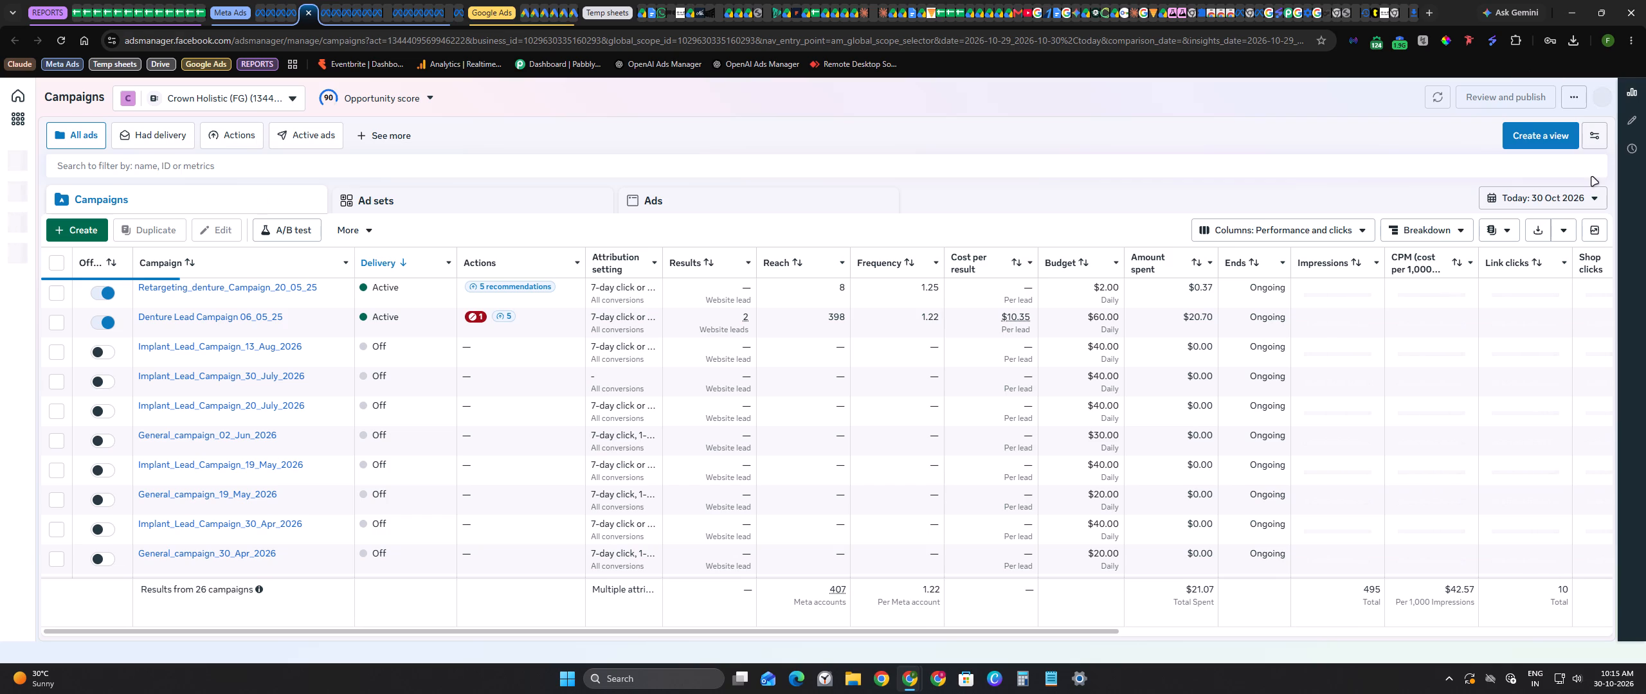
pyautogui.click(1579, 187)
pyautogui.click(1229, 272)
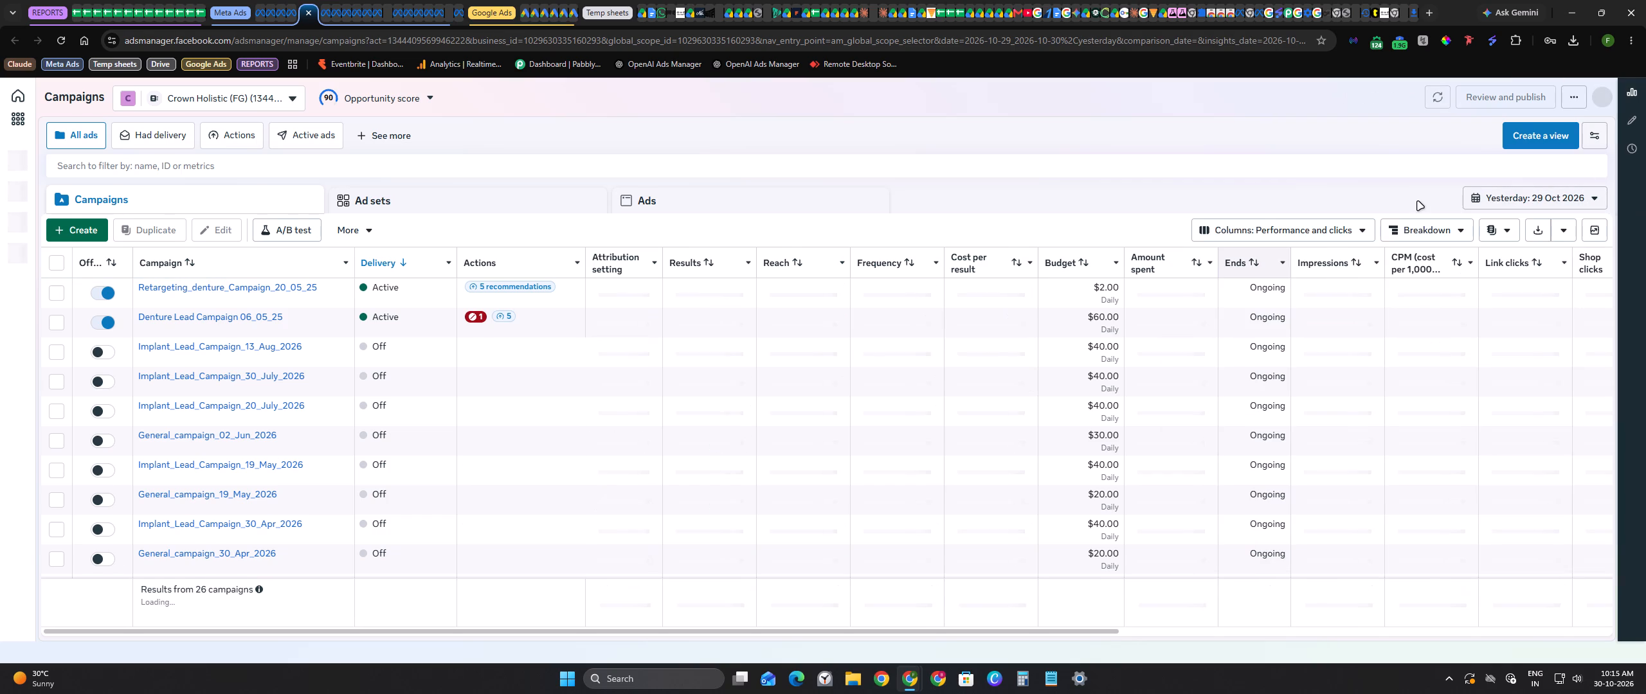
pyautogui.hotkey('alt', 'Tab')
pyautogui.write('60.22')
# Filter the Crown Holistic campaigns to Today and set Crown Dental's Meta Spend for today to 21.07 in the dashboard.
pyautogui.press('Tab')
pyautogui.press('Tab')
pyautogui.hotkey('alt', 'Tab')
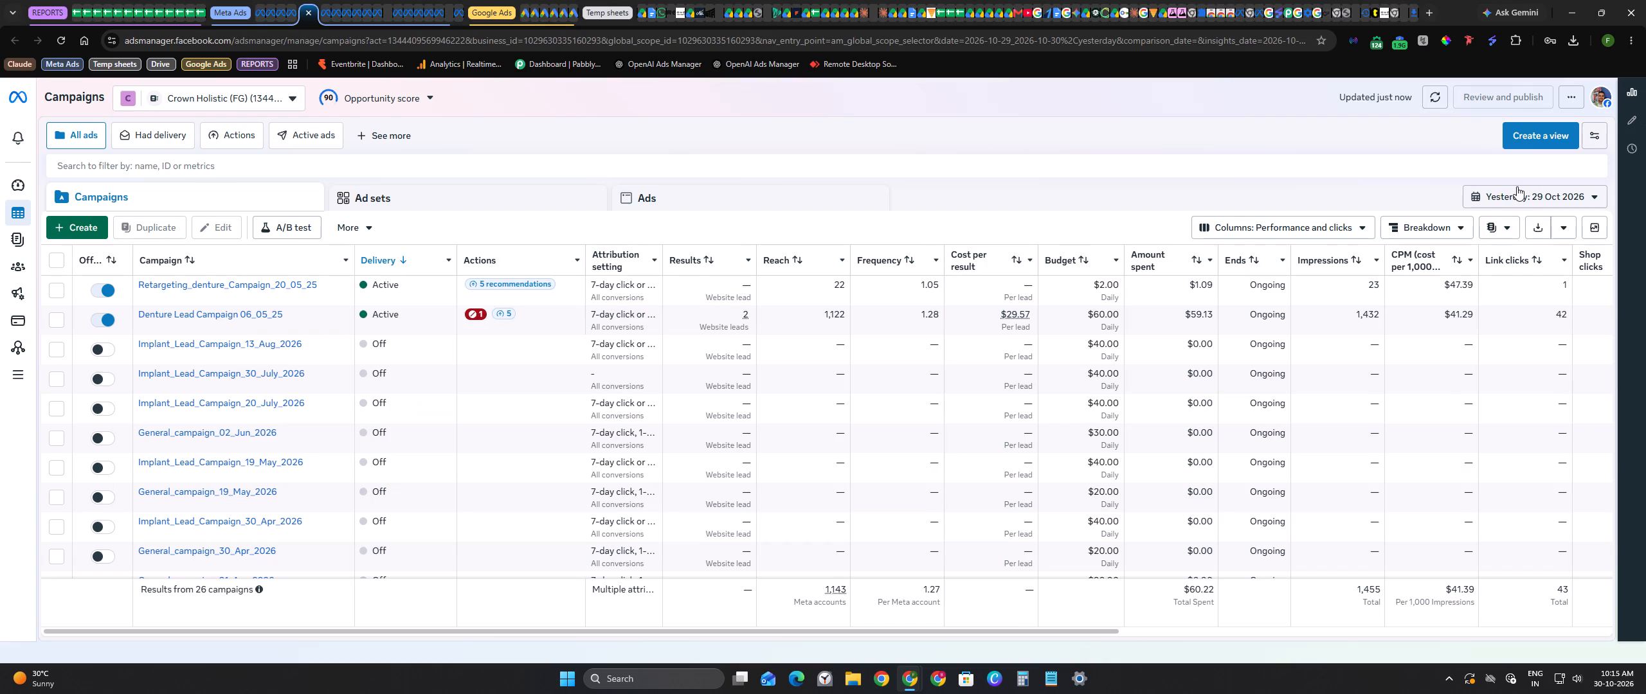
pyautogui.click(1515, 189)
pyautogui.click(1213, 249)
pyautogui.hotkey('alt', 'Tab')
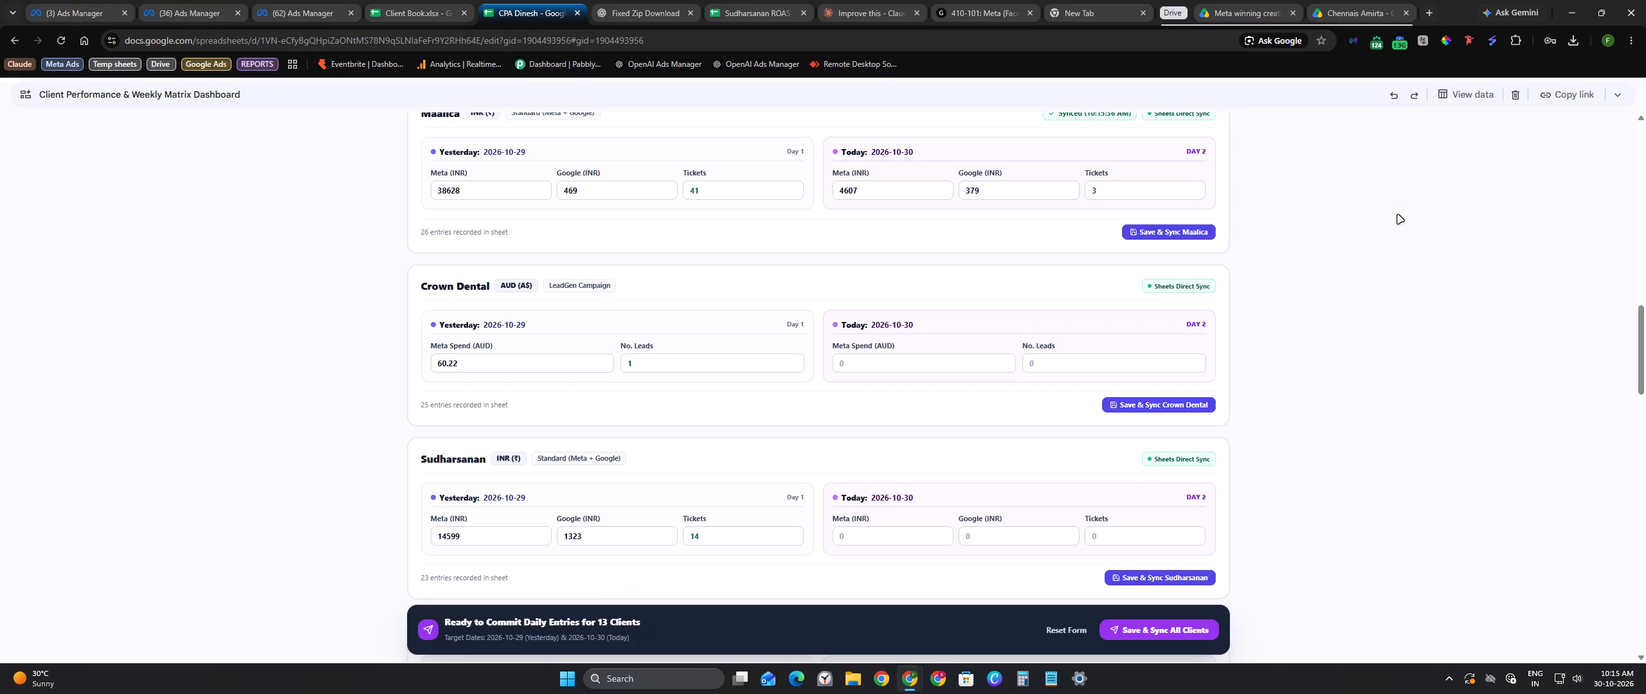
pyautogui.write('21.07')
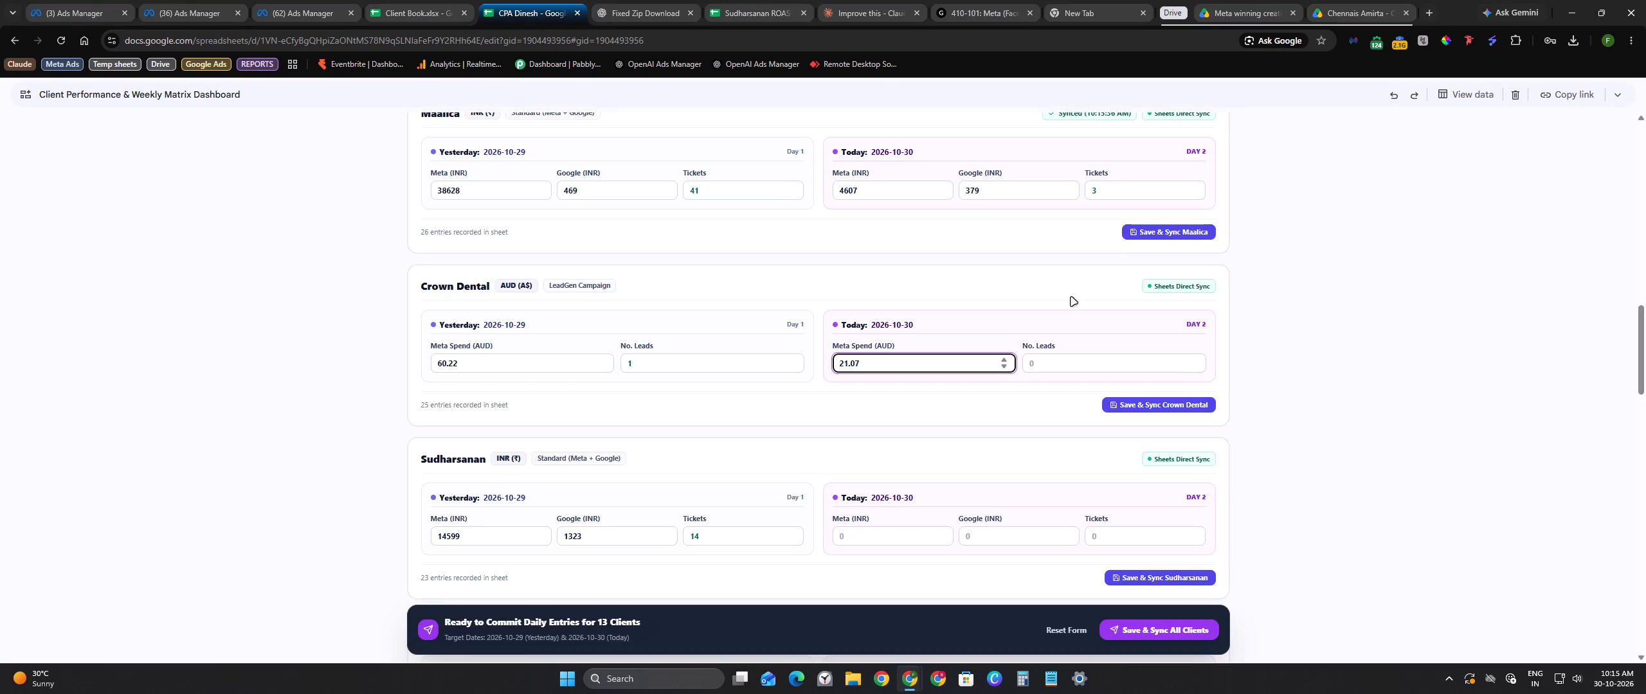
# In the Crown Holistic Dental Sheet's Denture Leads, number the second 29/10/2026 lead 2.
pyautogui.moveTo(699, 363); pyautogui.dragTo(482, 368)
pyautogui.hotkey('alt', 'Tab')
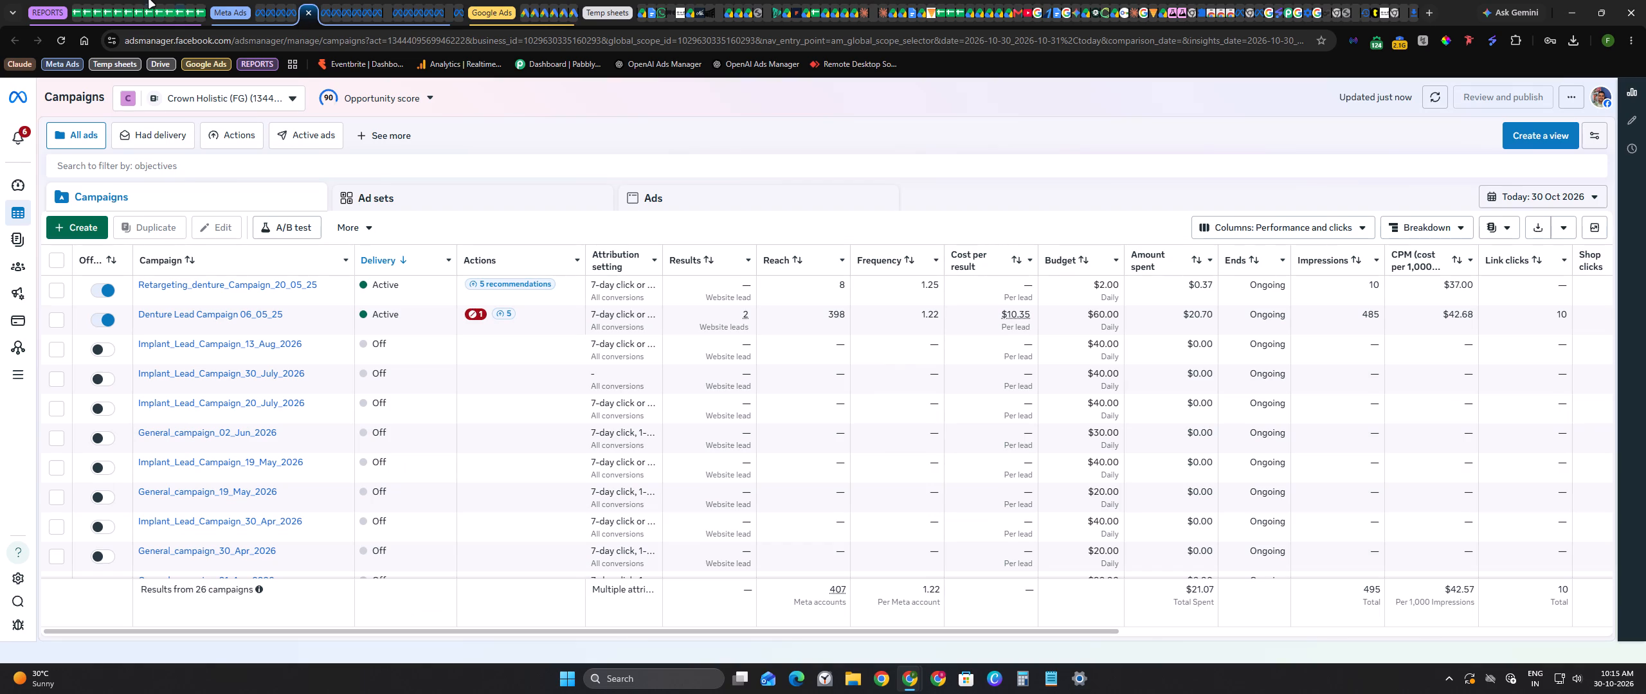
pyautogui.click(101, 0)
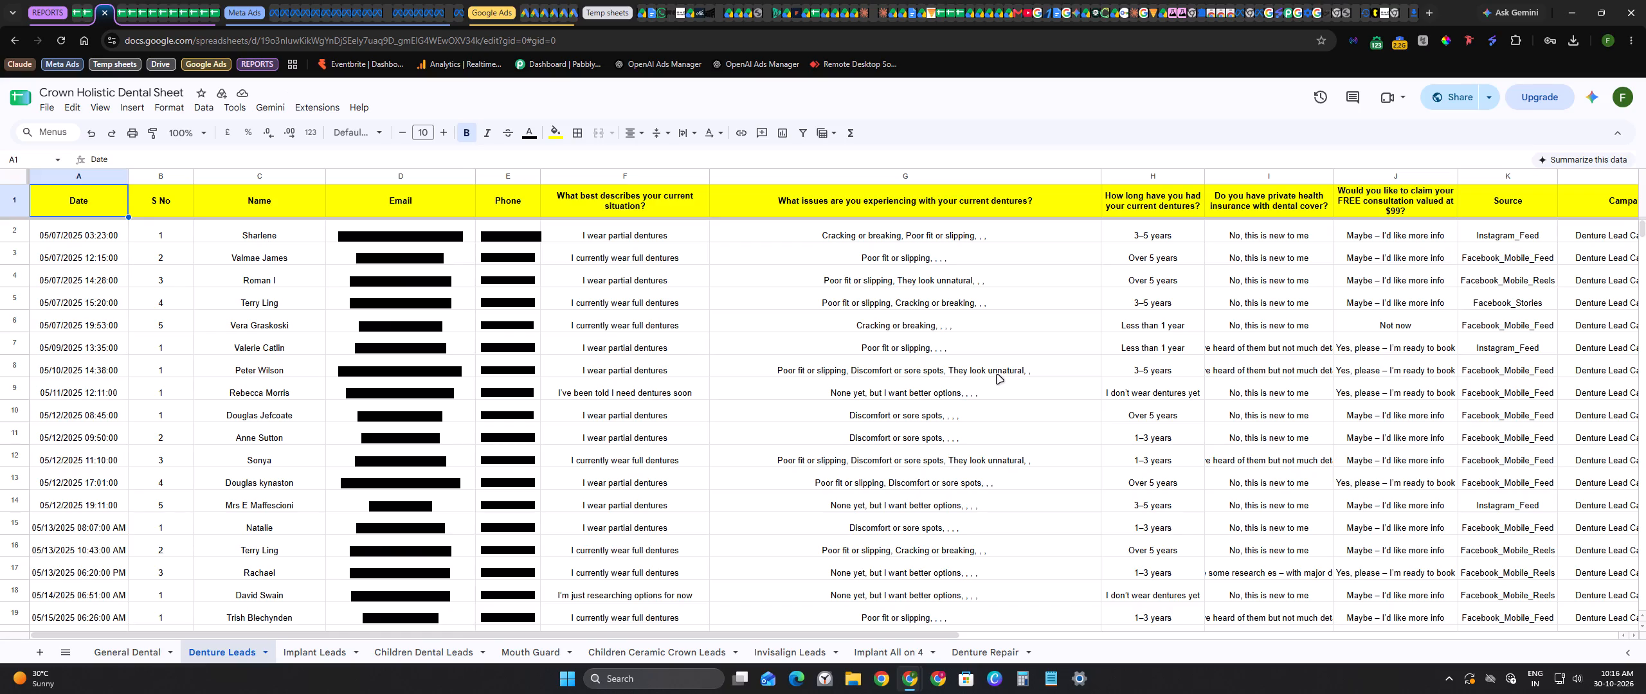
pyautogui.hotkey('ctrl', 'Right')
pyautogui.hotkey('ctrl', 'Down')
pyautogui.hotkey('ctrl', 'Down')
pyautogui.hotkey('ctrl', 'Down')
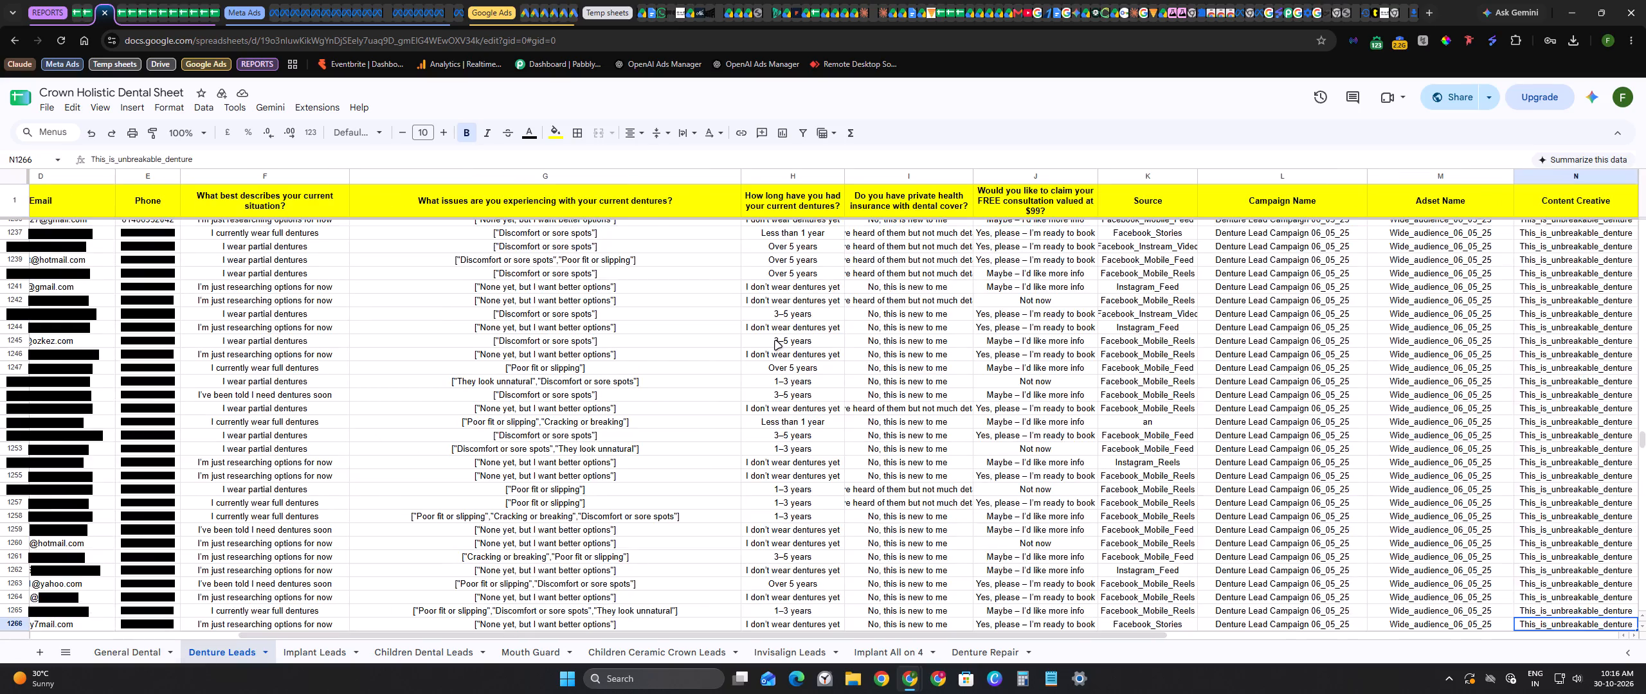
pyautogui.hotkey('ctrl', 'Up')
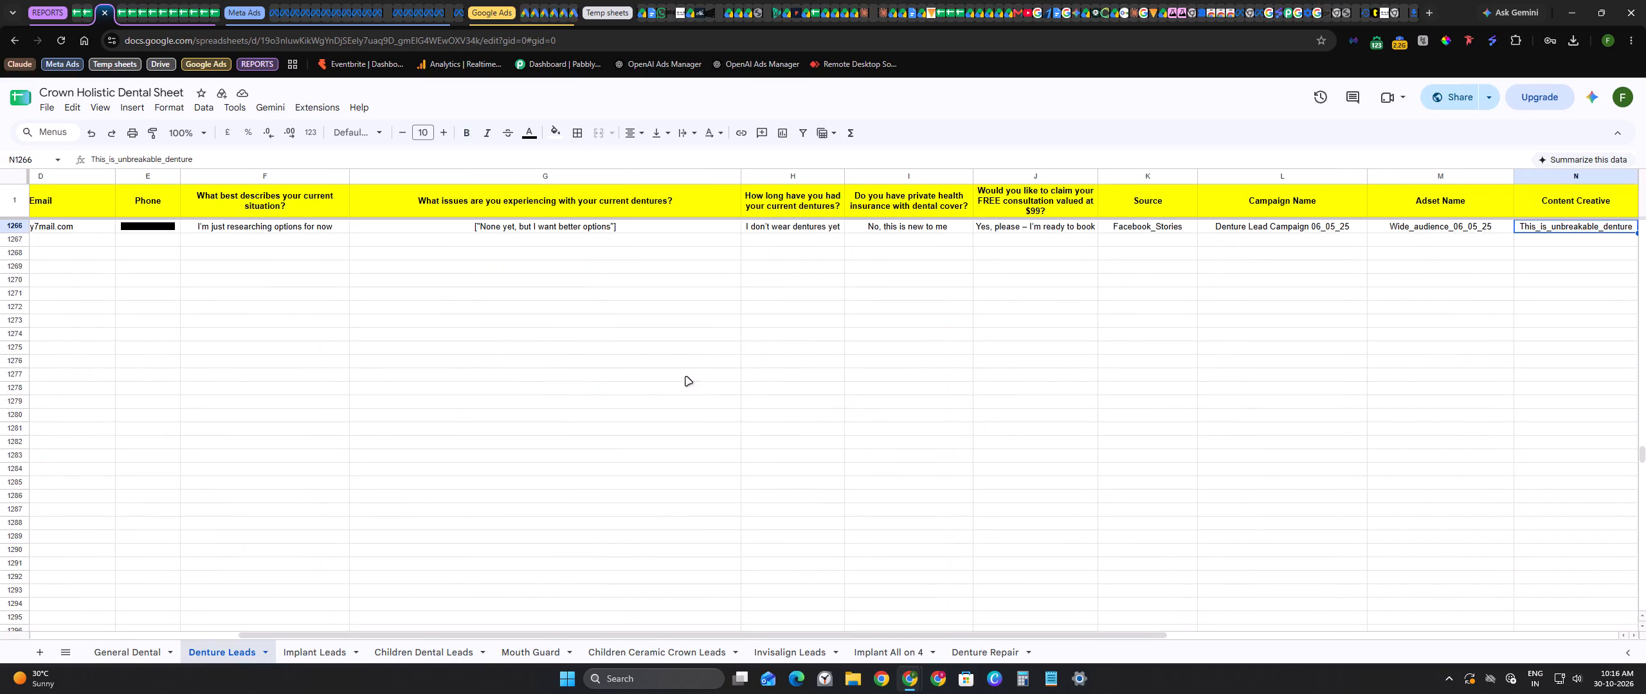
pyautogui.moveTo(417, 635); pyautogui.dragTo(28, 616)
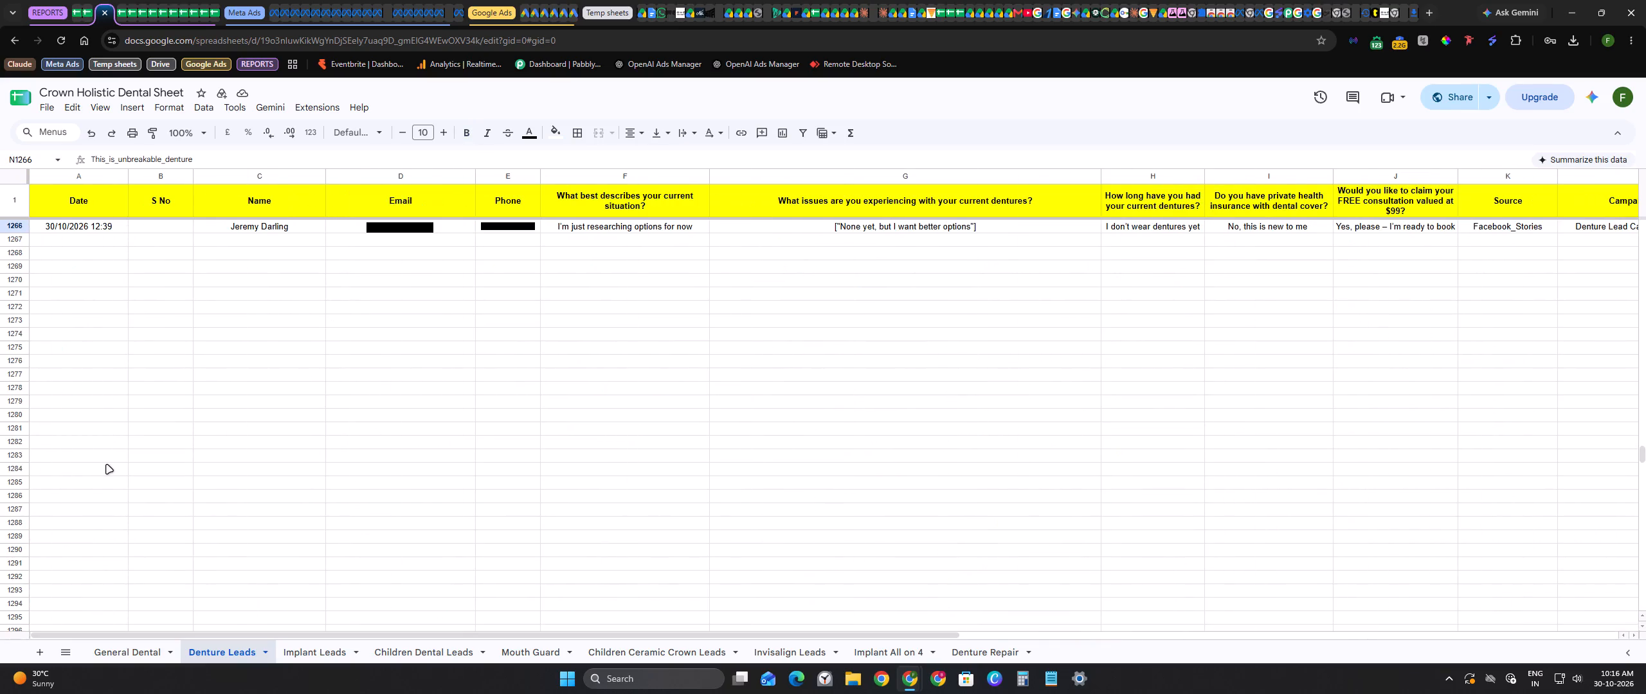
pyautogui.scroll(4, 107, 465)
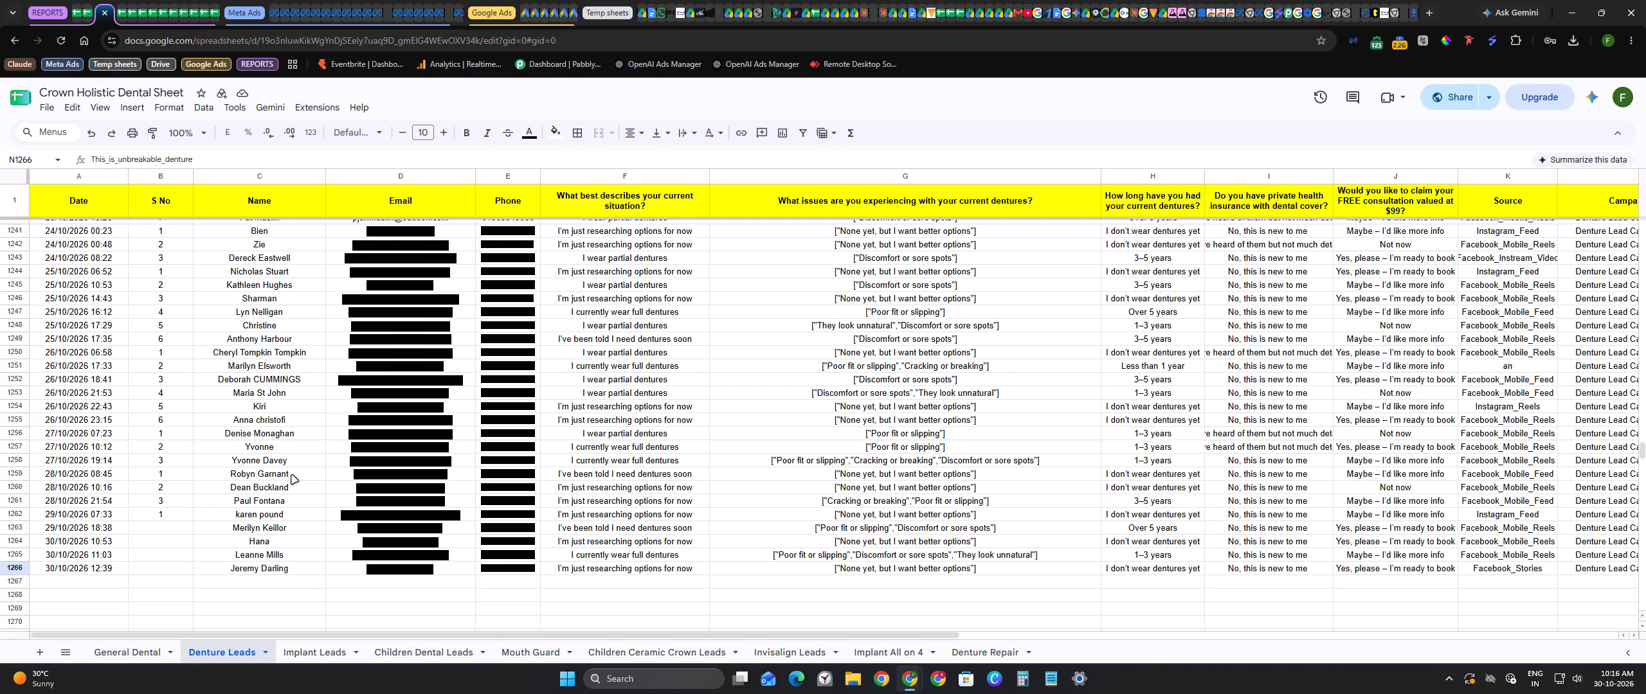
pyautogui.click(157, 527)
pyautogui.press('2')
pyautogui.press('Return')
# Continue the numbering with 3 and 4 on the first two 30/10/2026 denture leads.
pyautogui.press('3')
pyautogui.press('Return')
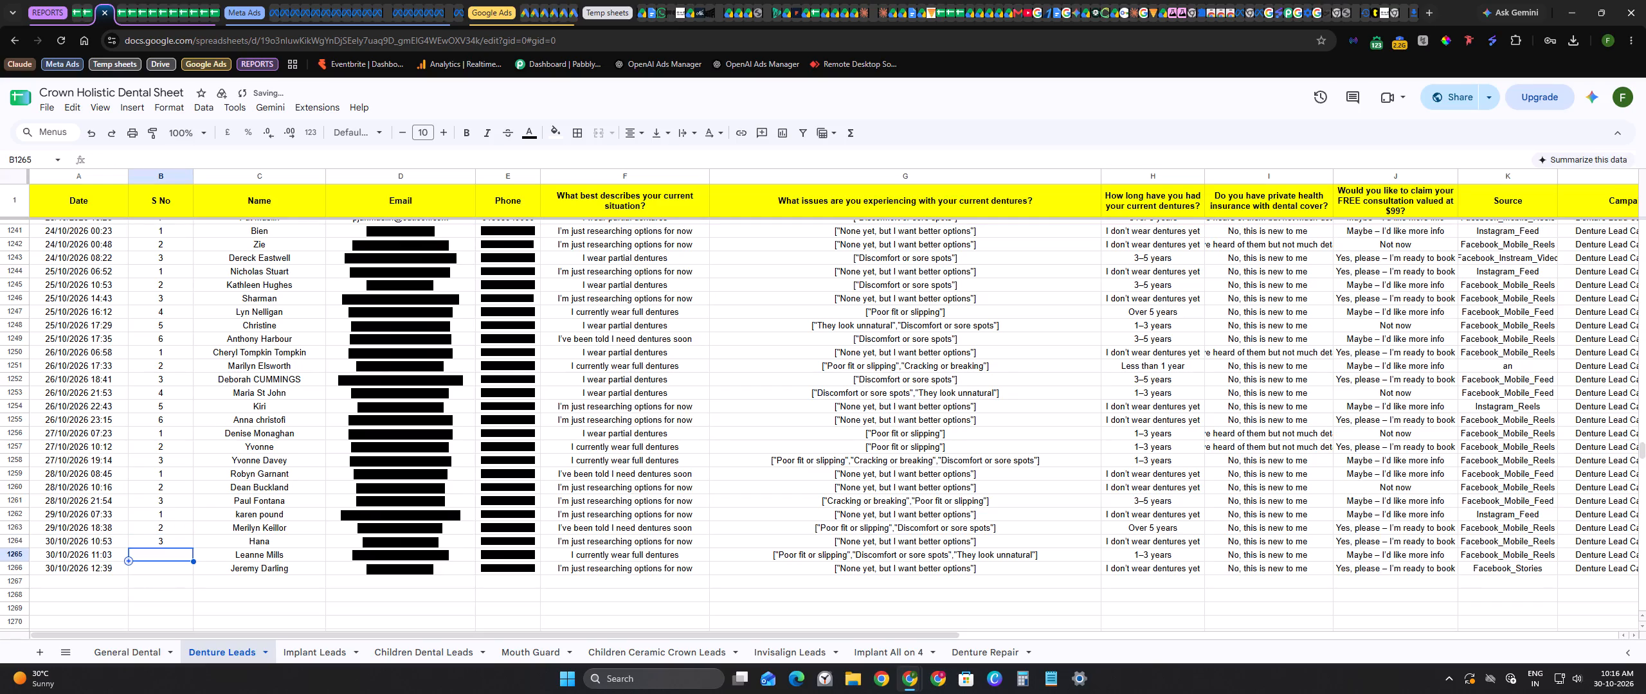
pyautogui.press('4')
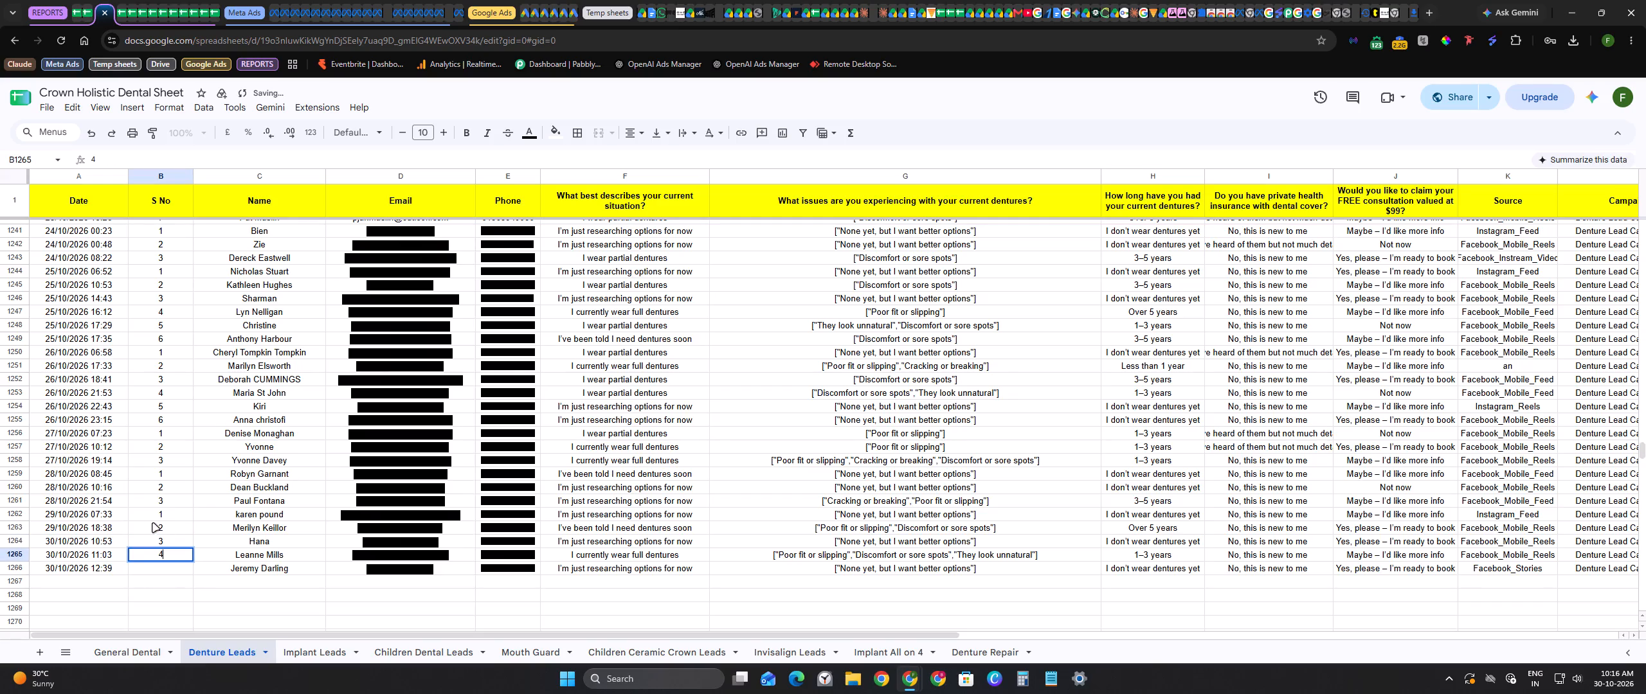
# Number the three 30/10/2026 denture leads 1, 2 and 3 in the S No column.
pyautogui.click(147, 538)
pyautogui.press('1')
pyautogui.press('Return')
pyautogui.press('3')
pyautogui.press('2')
pyautogui.press('Return')
pyautogui.press('Up')
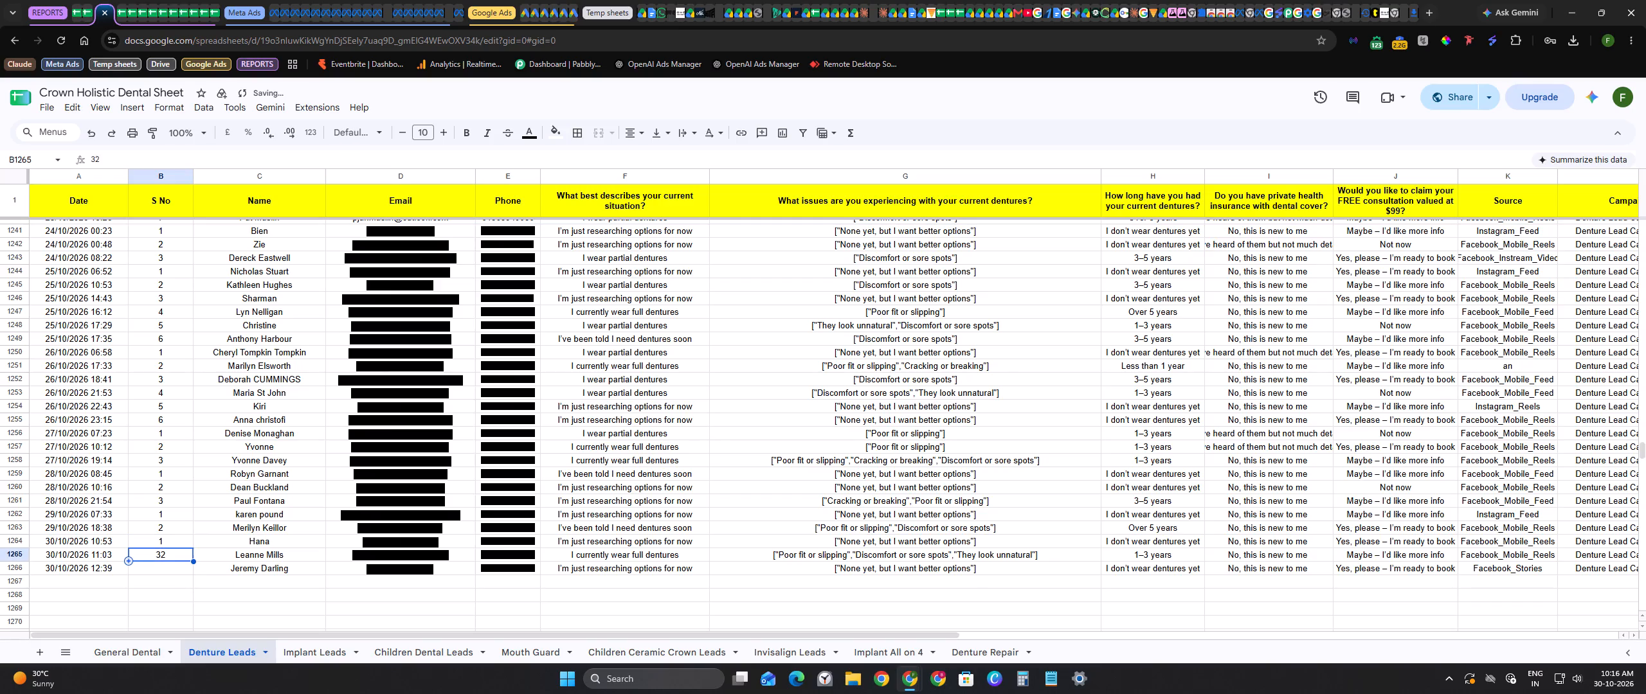
pyautogui.press('2')
pyautogui.press('Return')
pyautogui.press('3')
pyautogui.press('Return')
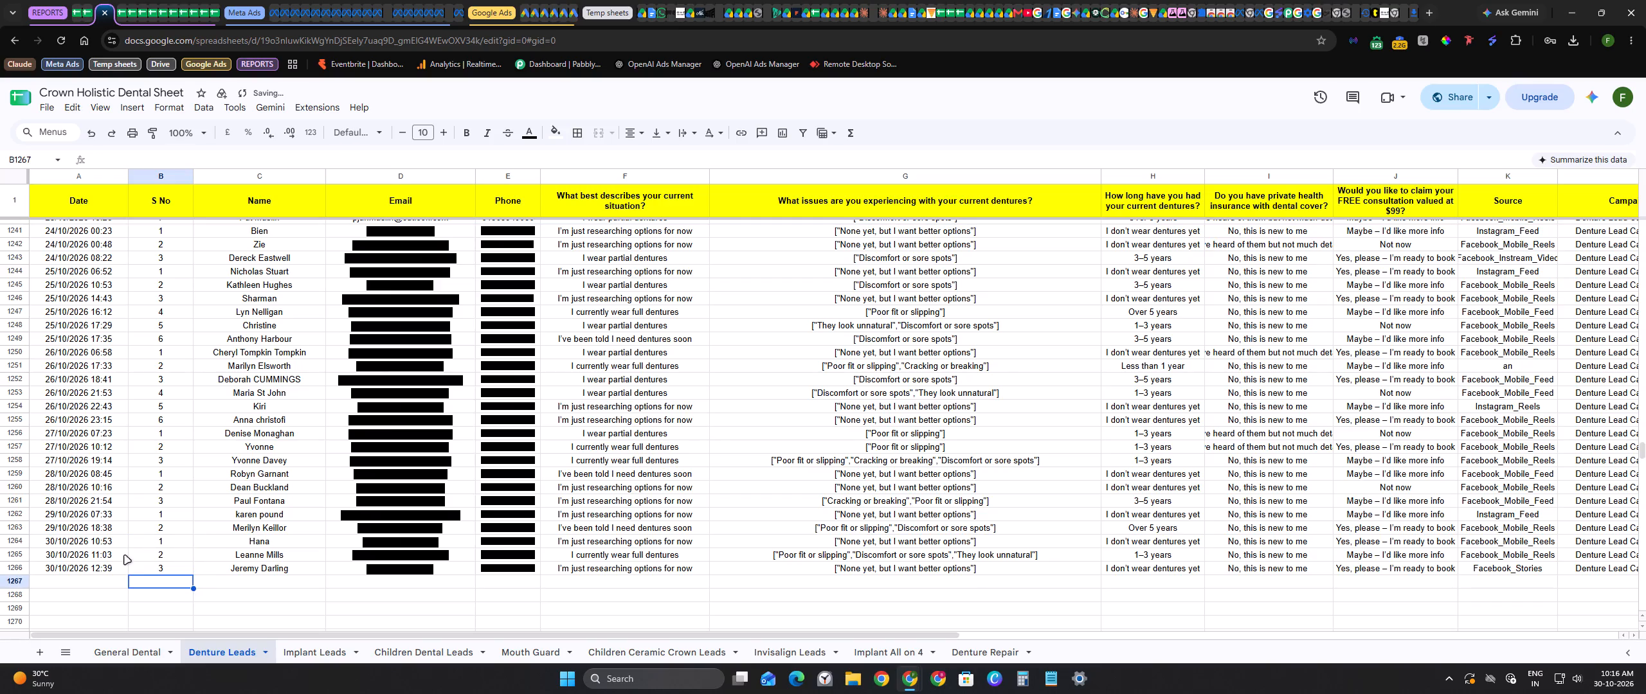
# Using the last lead numbers per date, set Crown Dental's No. Leads to 2 for yesterday and 3 for today, and save and sync the client.
pyautogui.click(172, 526)
pyautogui.click(168, 567)
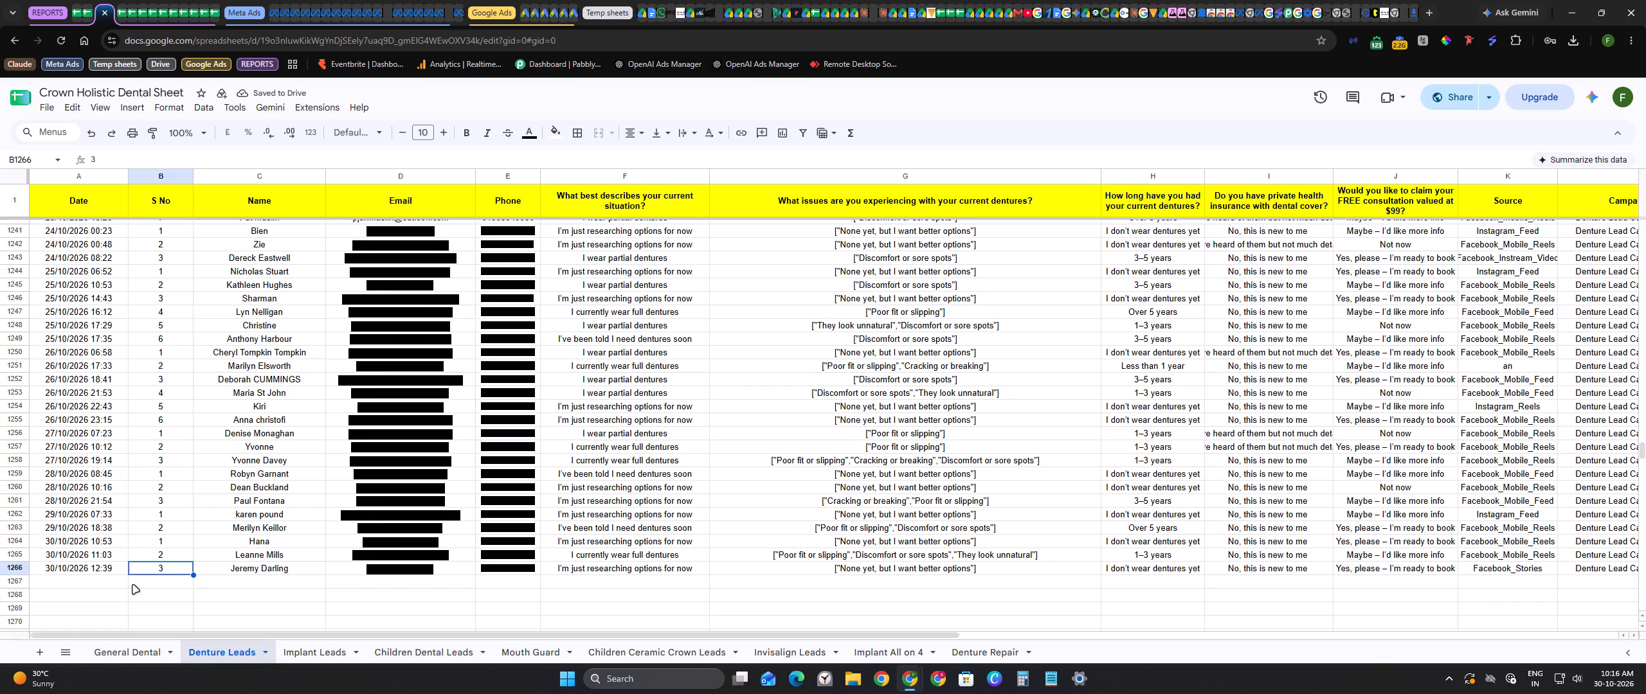
pyautogui.click(158, 542)
pyautogui.click(166, 529)
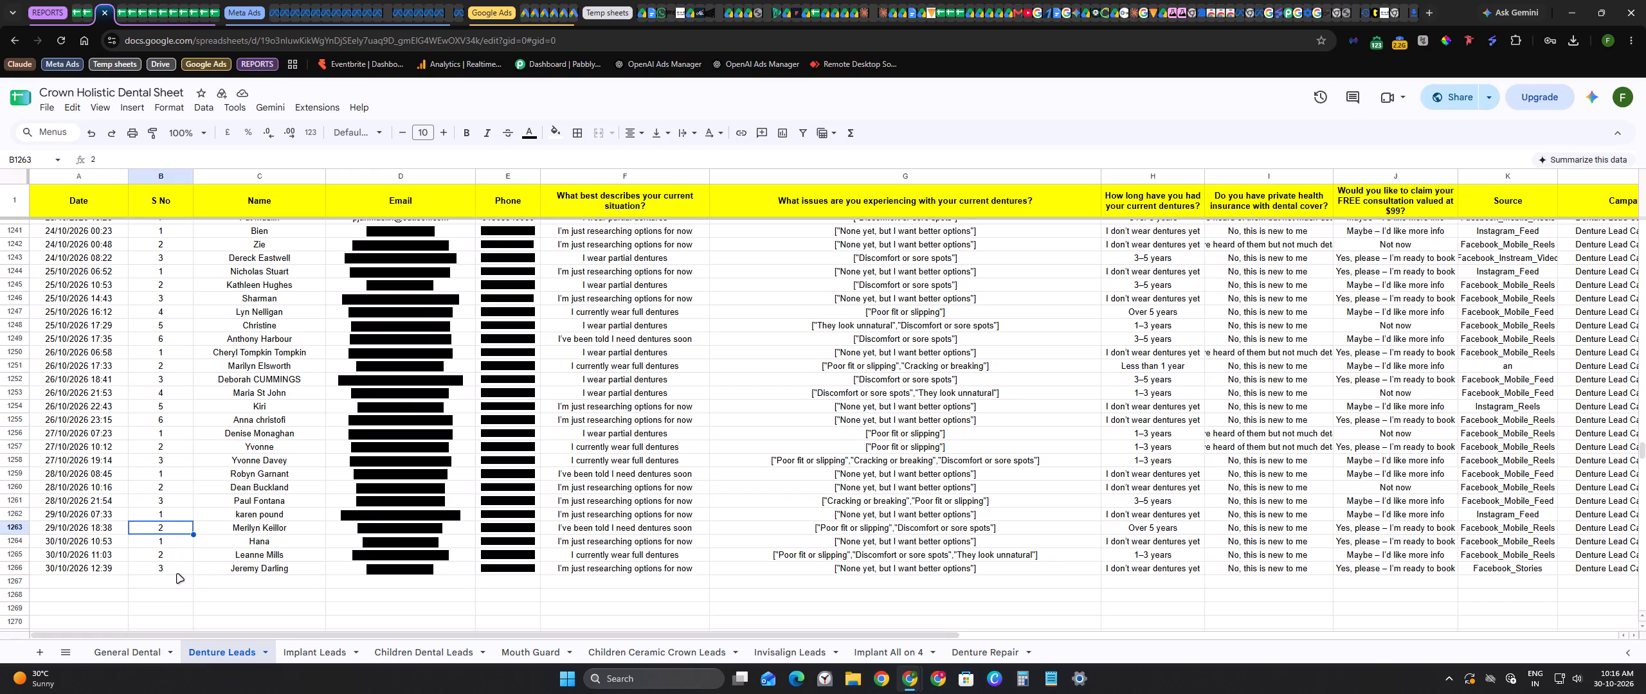
pyautogui.click(179, 574)
pyautogui.hotkey('alt', 'Tab')
pyautogui.press('2')
pyautogui.press('Tab')
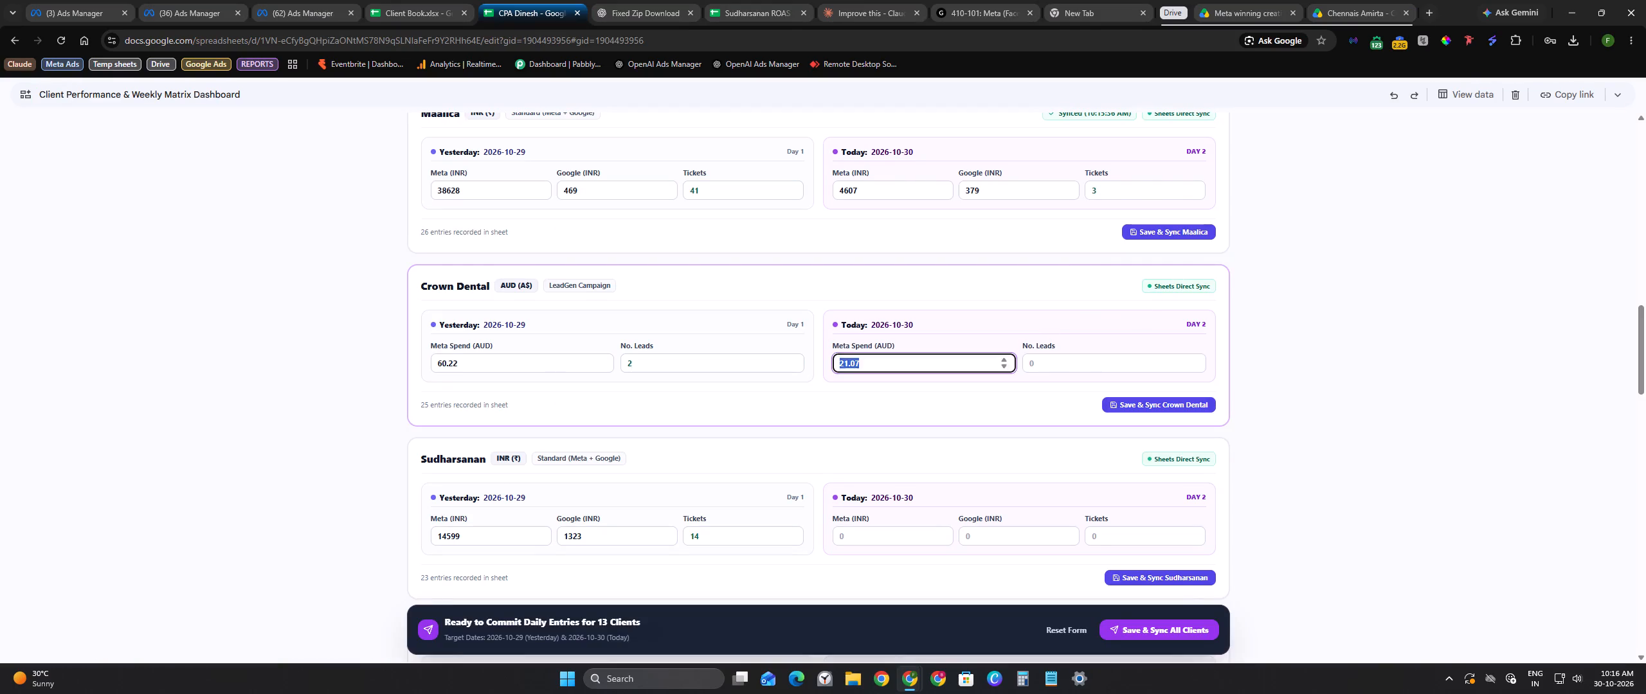
pyautogui.press('Tab')
pyautogui.press('3')
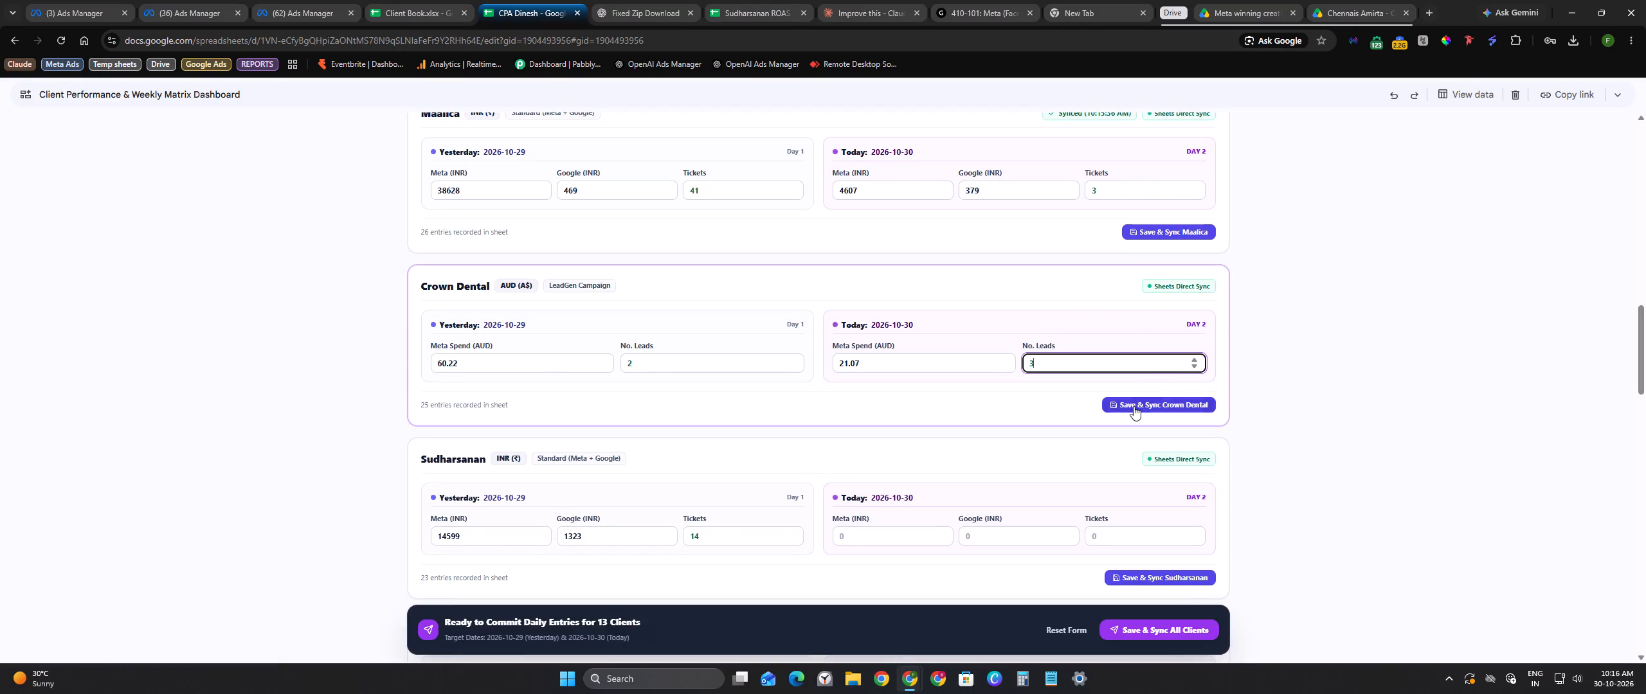
pyautogui.click(1132, 407)
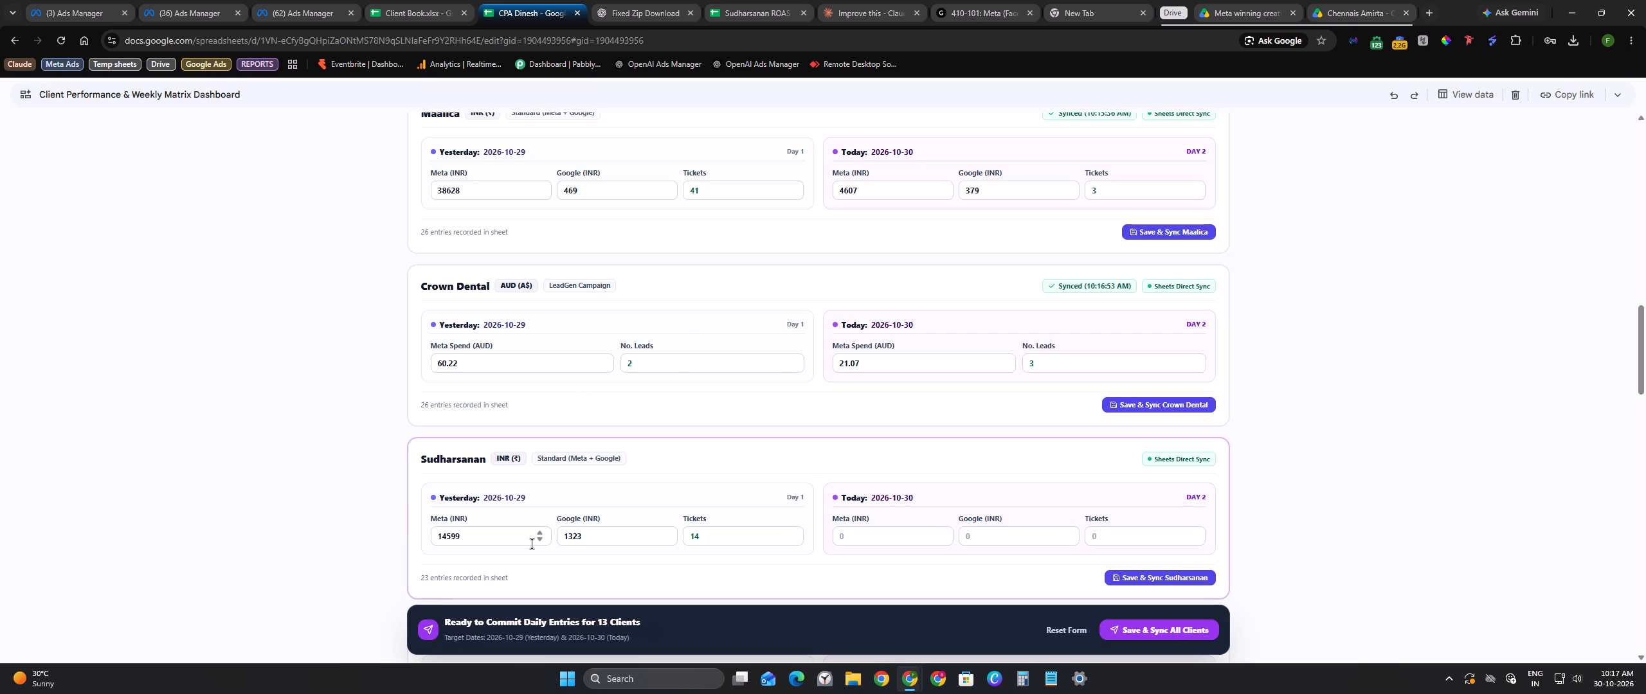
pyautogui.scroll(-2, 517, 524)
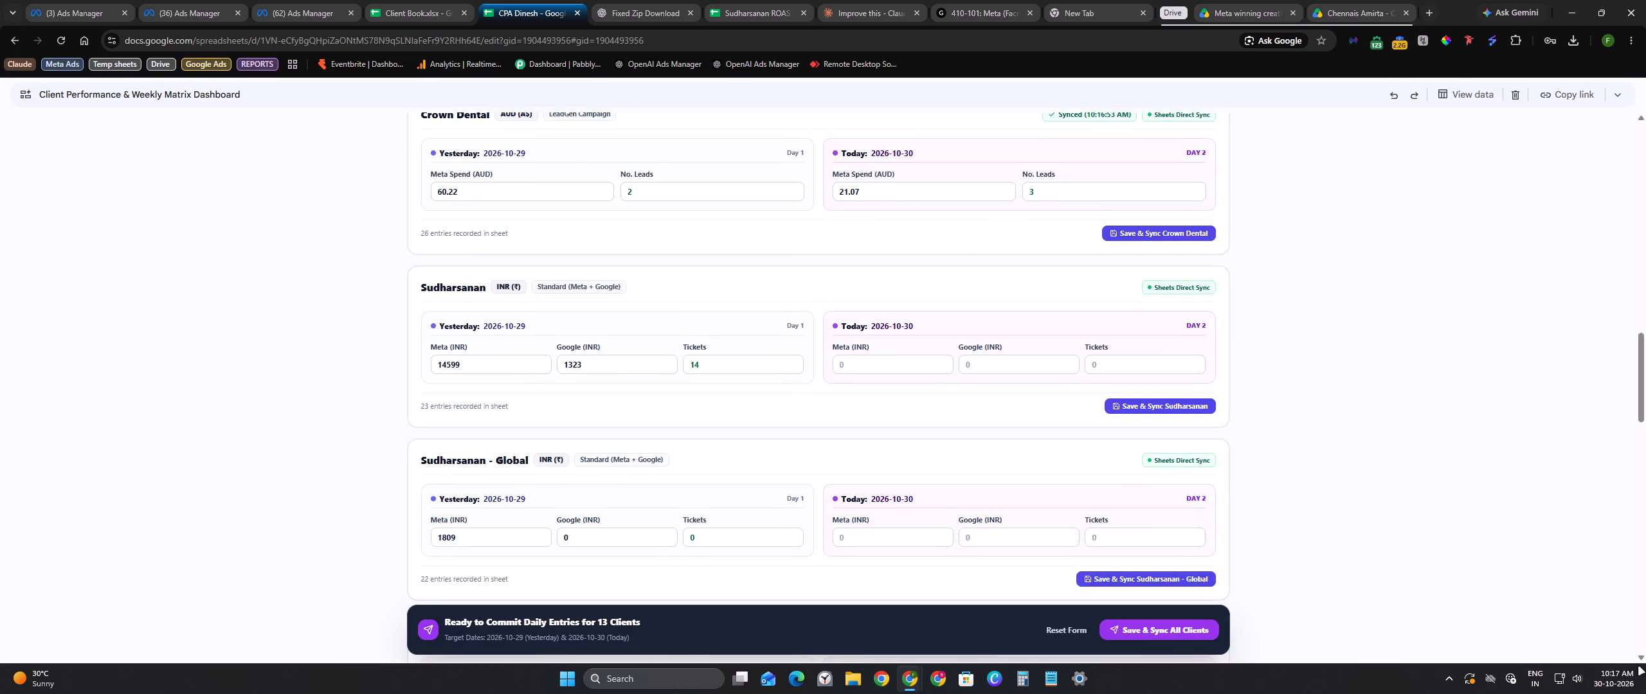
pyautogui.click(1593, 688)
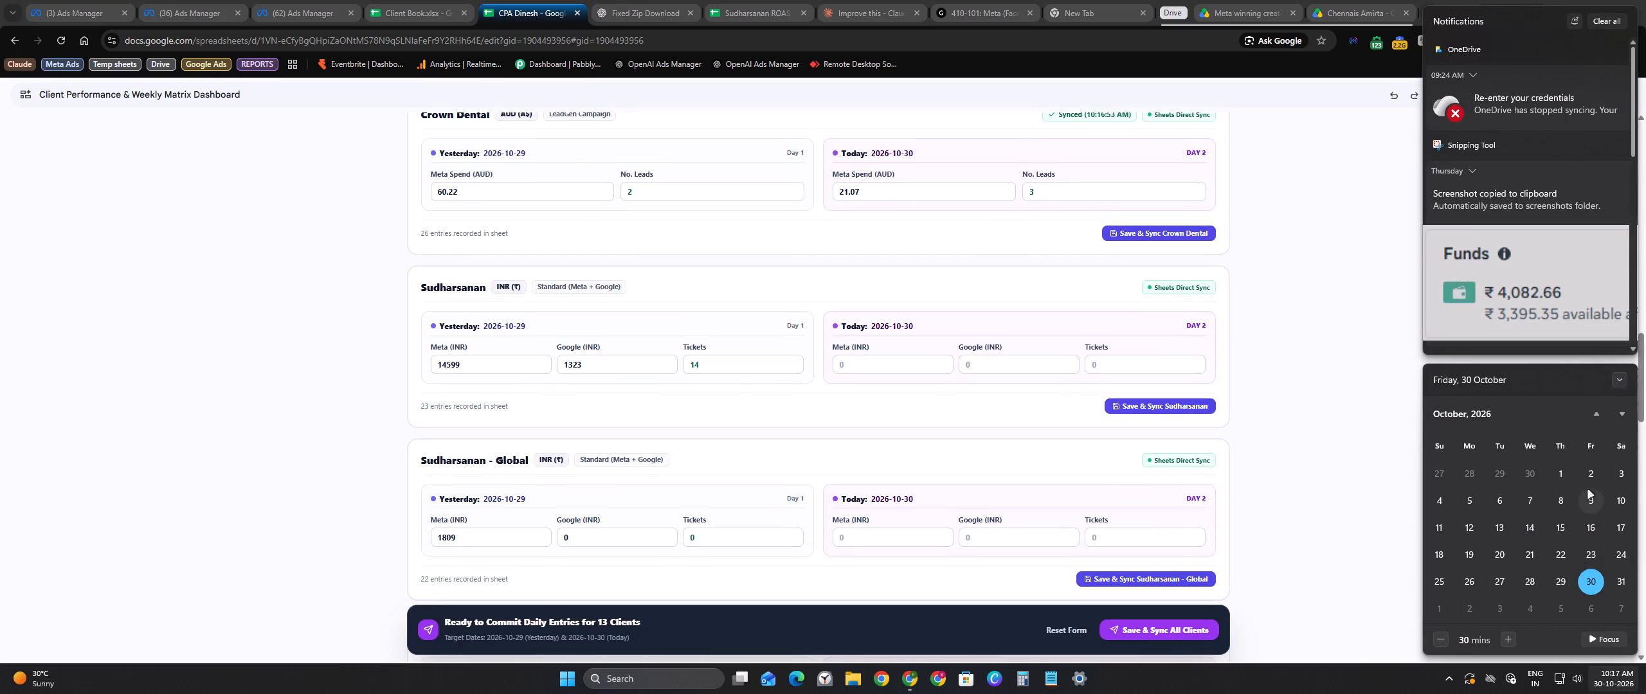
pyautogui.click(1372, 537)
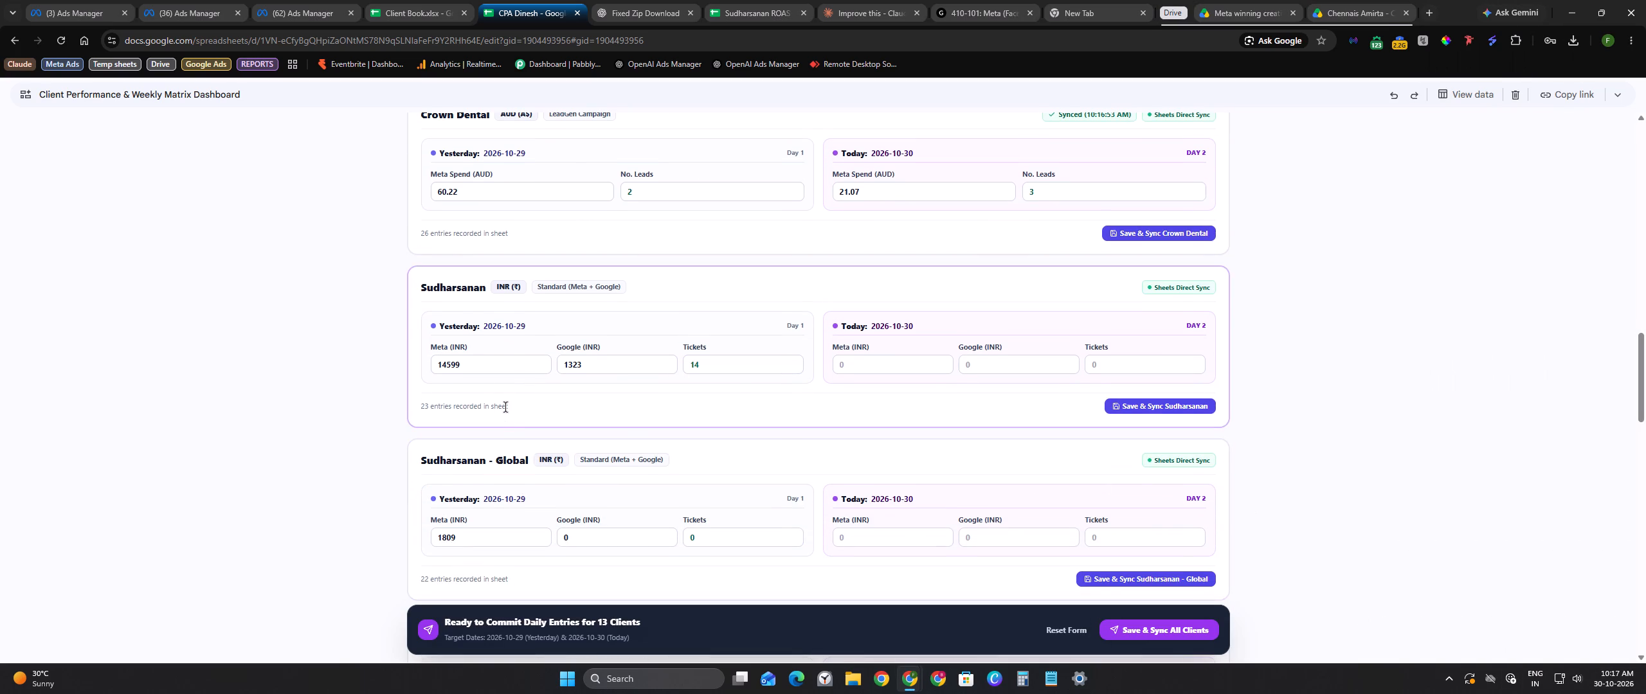
# Open the Becoming Known account's ad sets in Meta Ads Manager to look up Sudharsanan's Meta spend for yesterday.
pyautogui.scroll(1, 505, 407)
pyautogui.moveTo(470, 452); pyautogui.dragTo(309, 452)
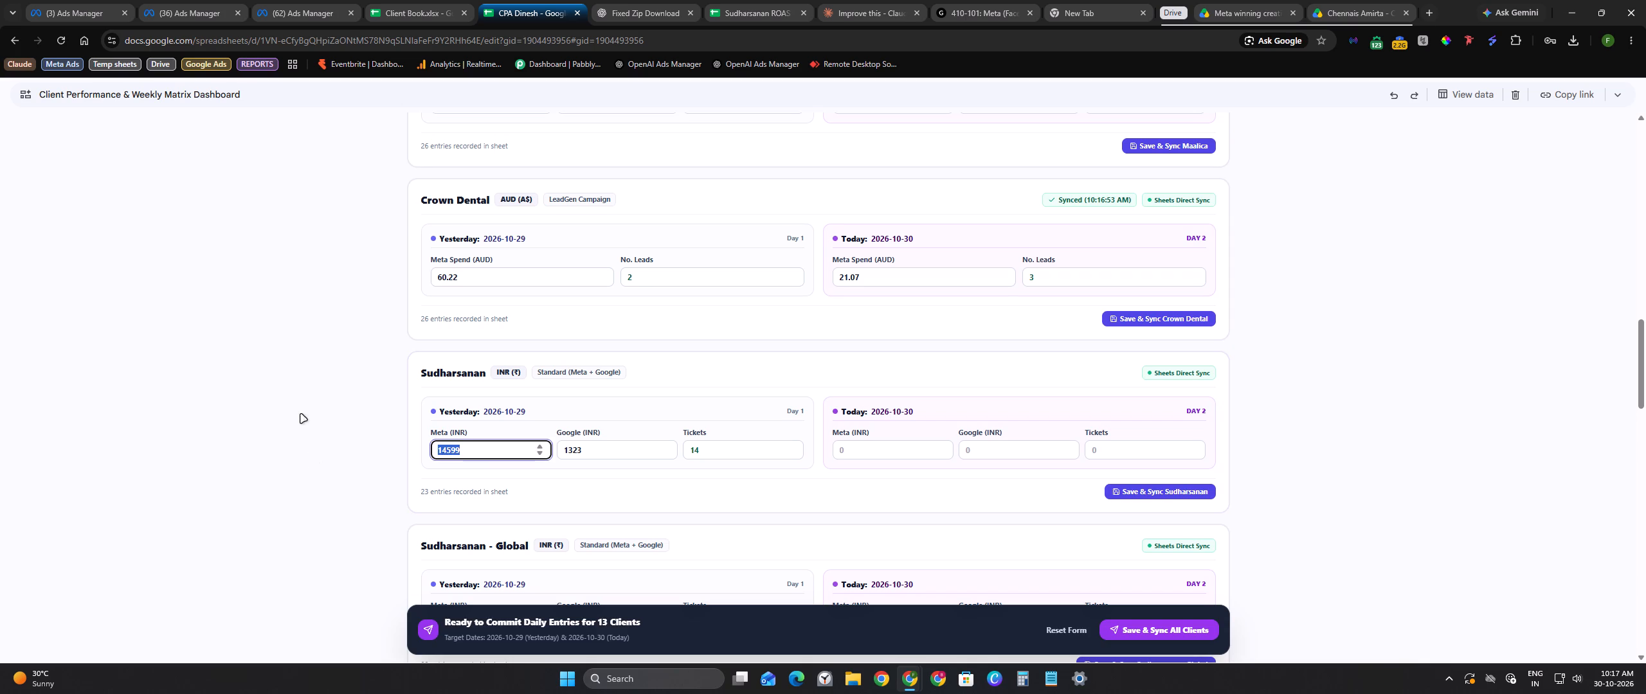
pyautogui.hotkey('alt', 'Tab')
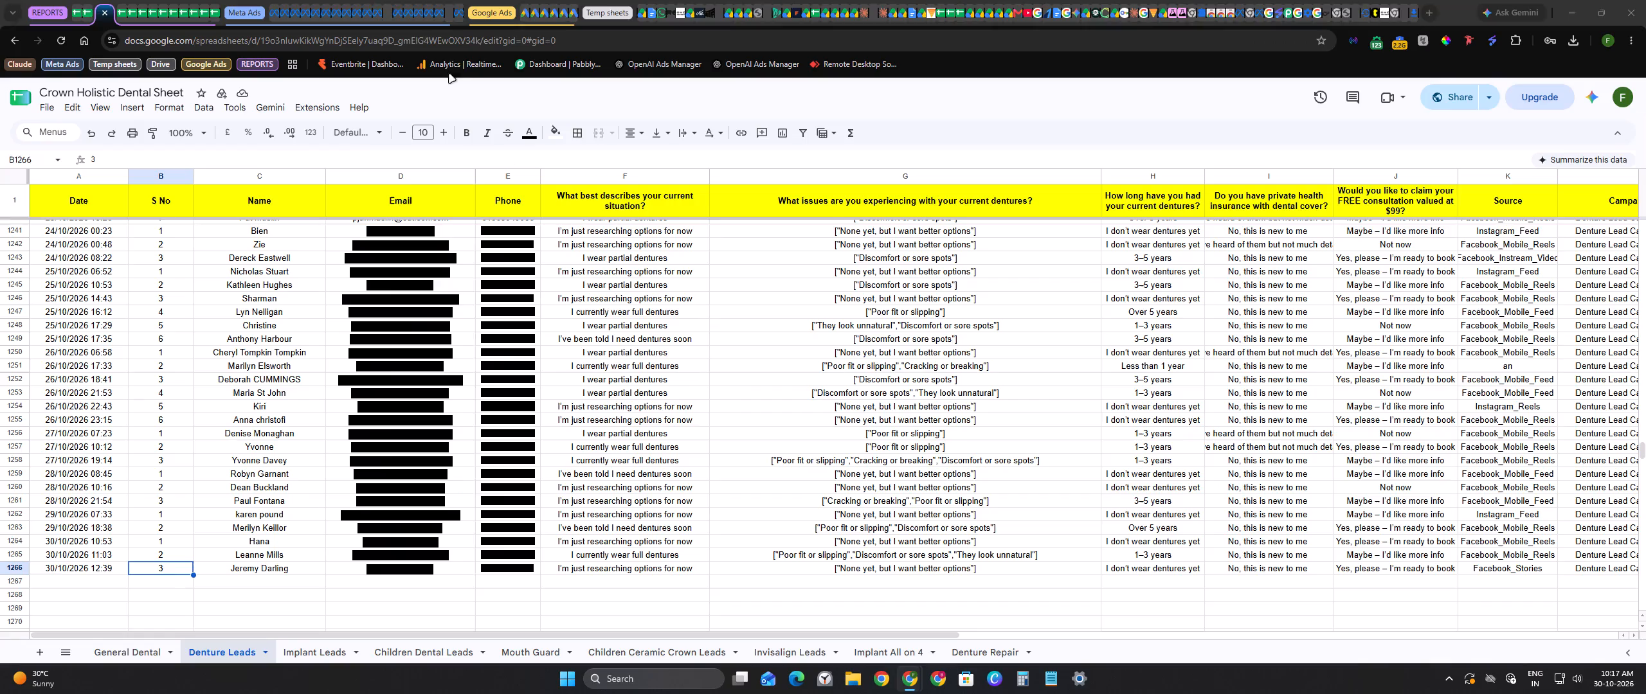
pyautogui.click(323, 17)
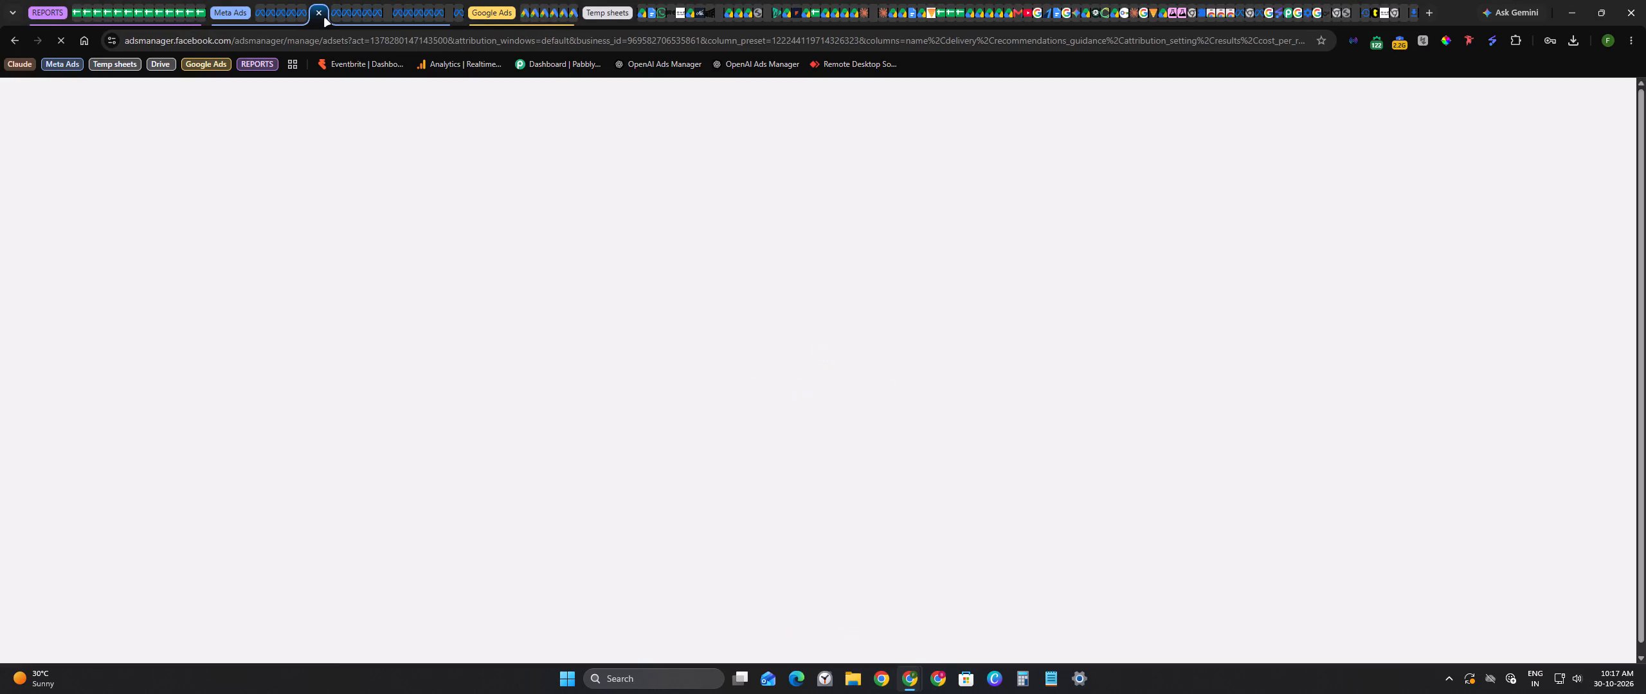
pyautogui.click(1618, 693)
pyautogui.click(1618, 693)
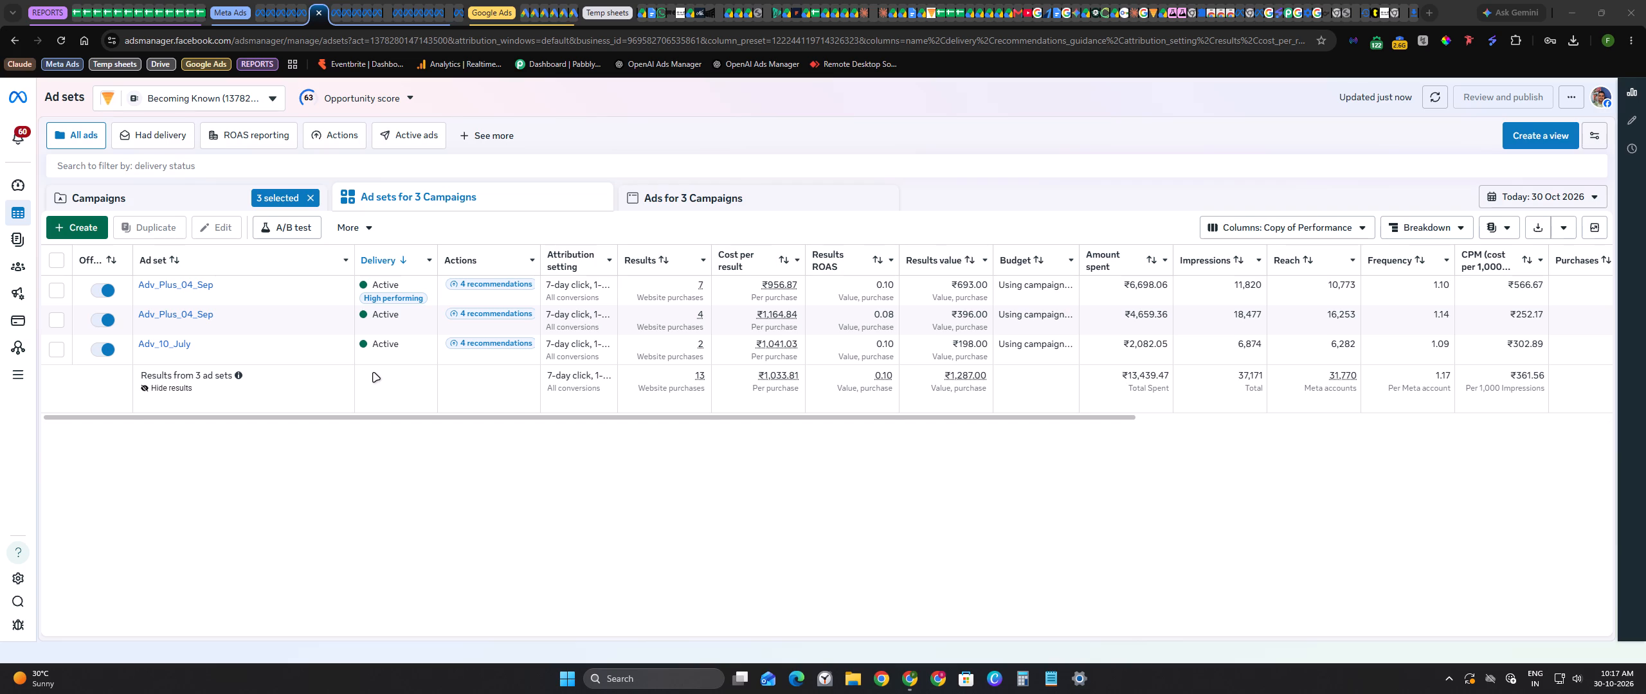
pyautogui.click(1568, 192)
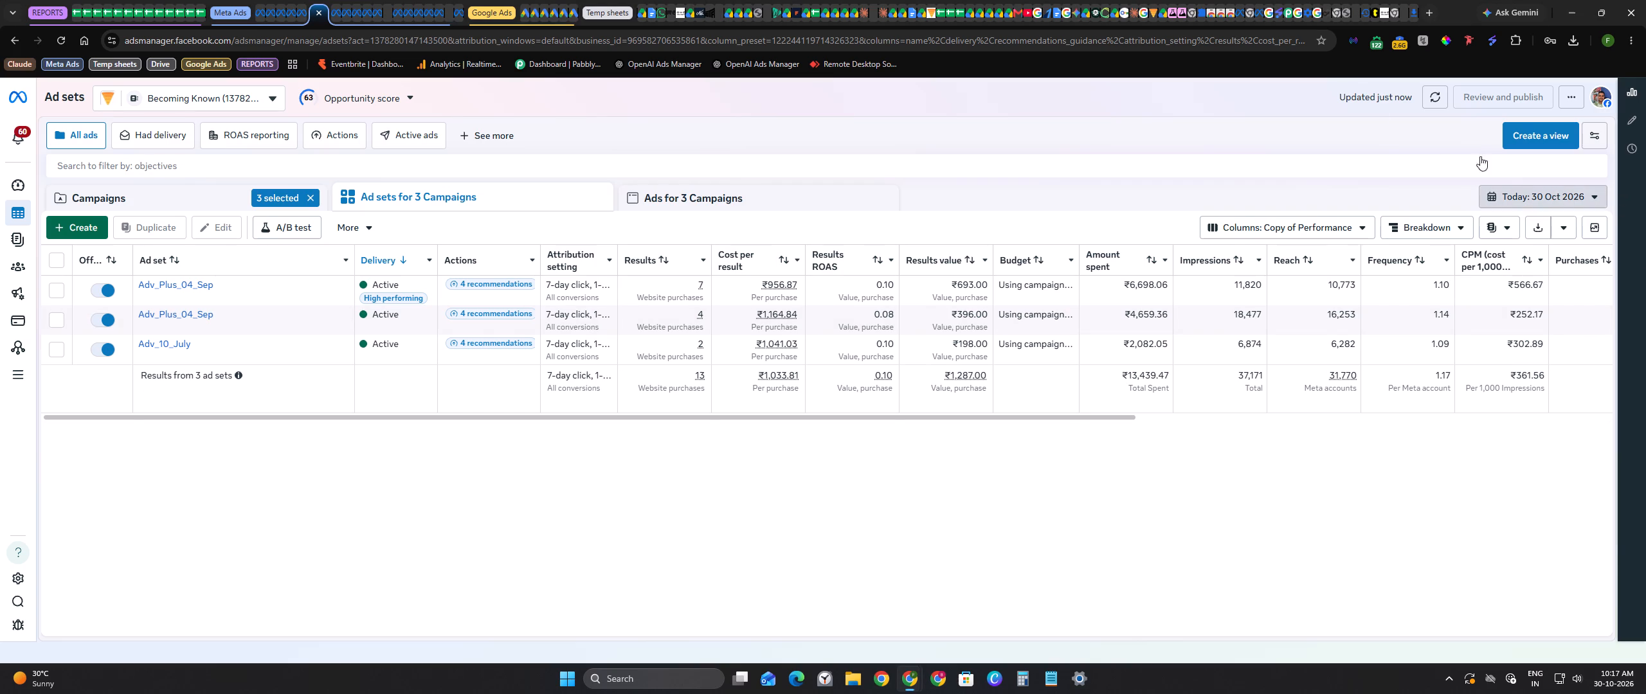
# Suspend all inactive browser tabs with the Chrome RAM optimizer extension.
pyautogui.doubleClick(1371, 51)
pyautogui.click(1376, 39)
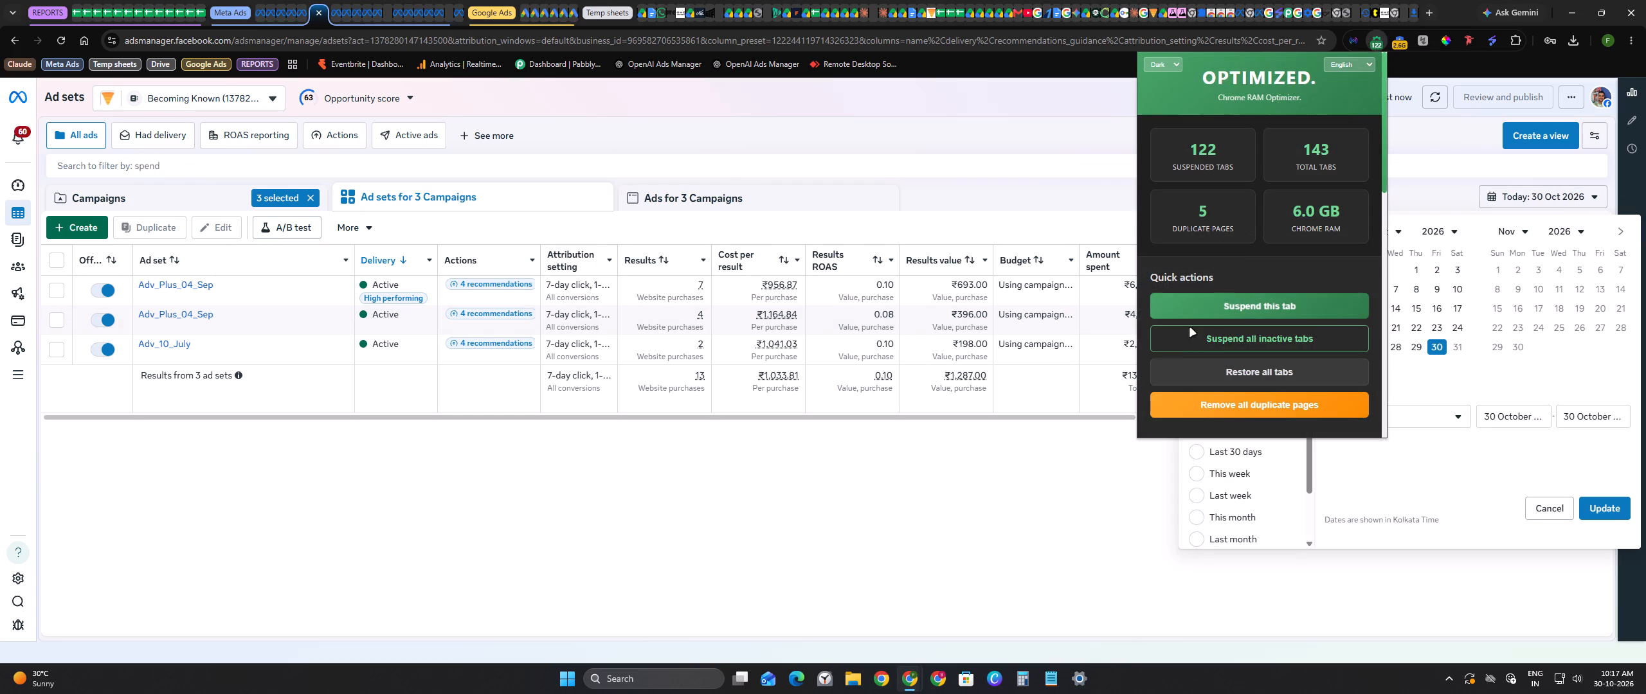
pyautogui.click(1178, 347)
pyautogui.click(1063, 113)
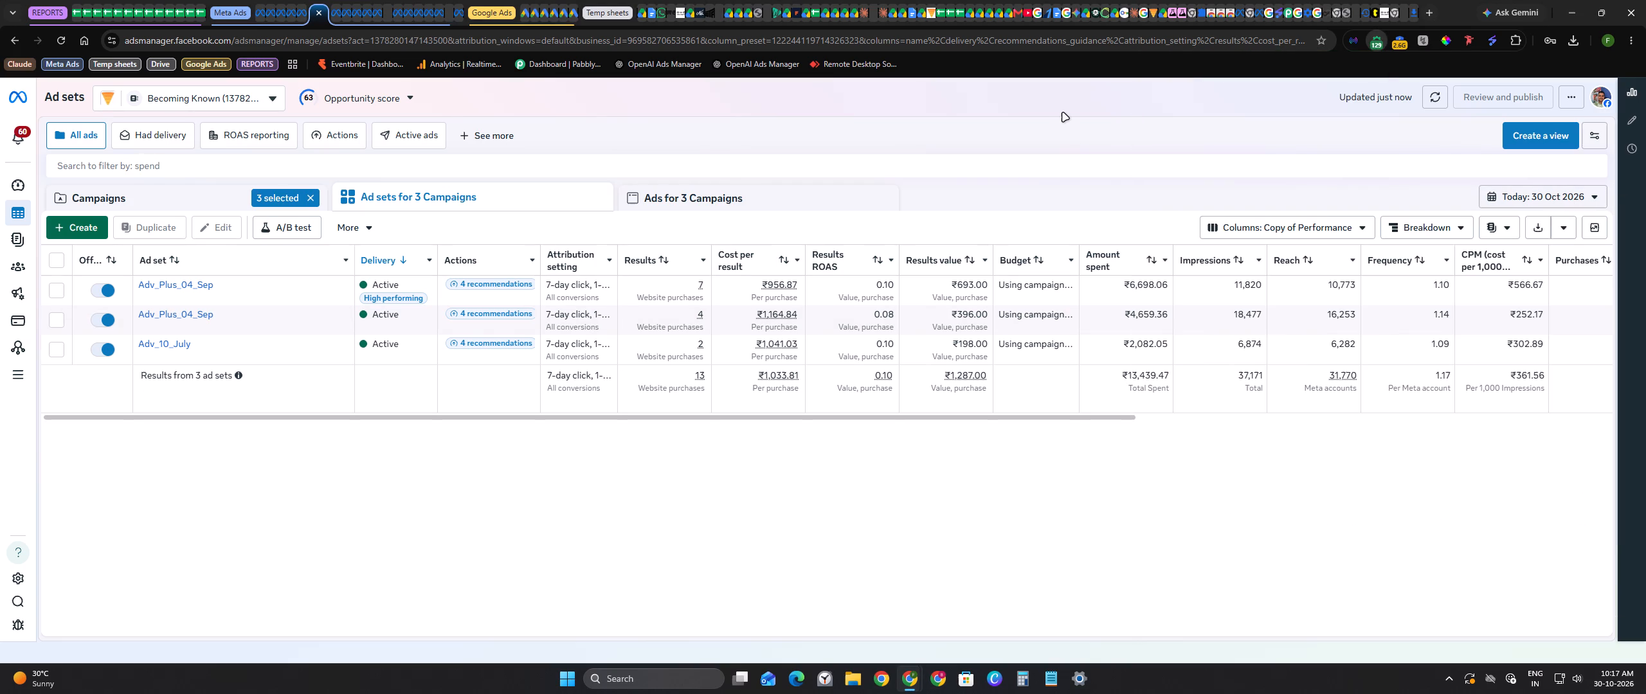
# Filter the ad sets of the three selected Becoming Known campaigns to Yesterday and set Sudharsanan's Meta for yesterday to 39994 in the dashboard.
pyautogui.click(1586, 203)
pyautogui.click(1222, 270)
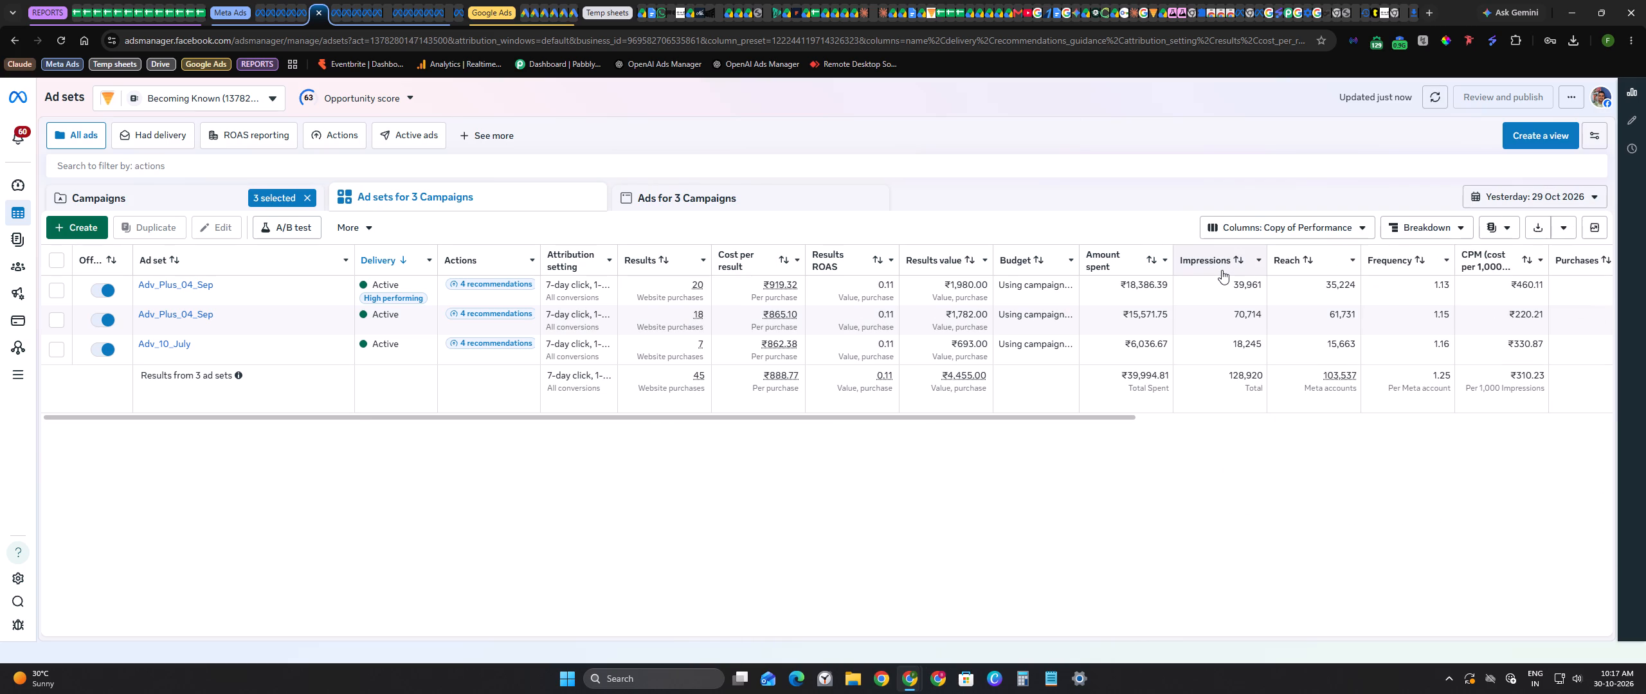
pyautogui.click(187, 194)
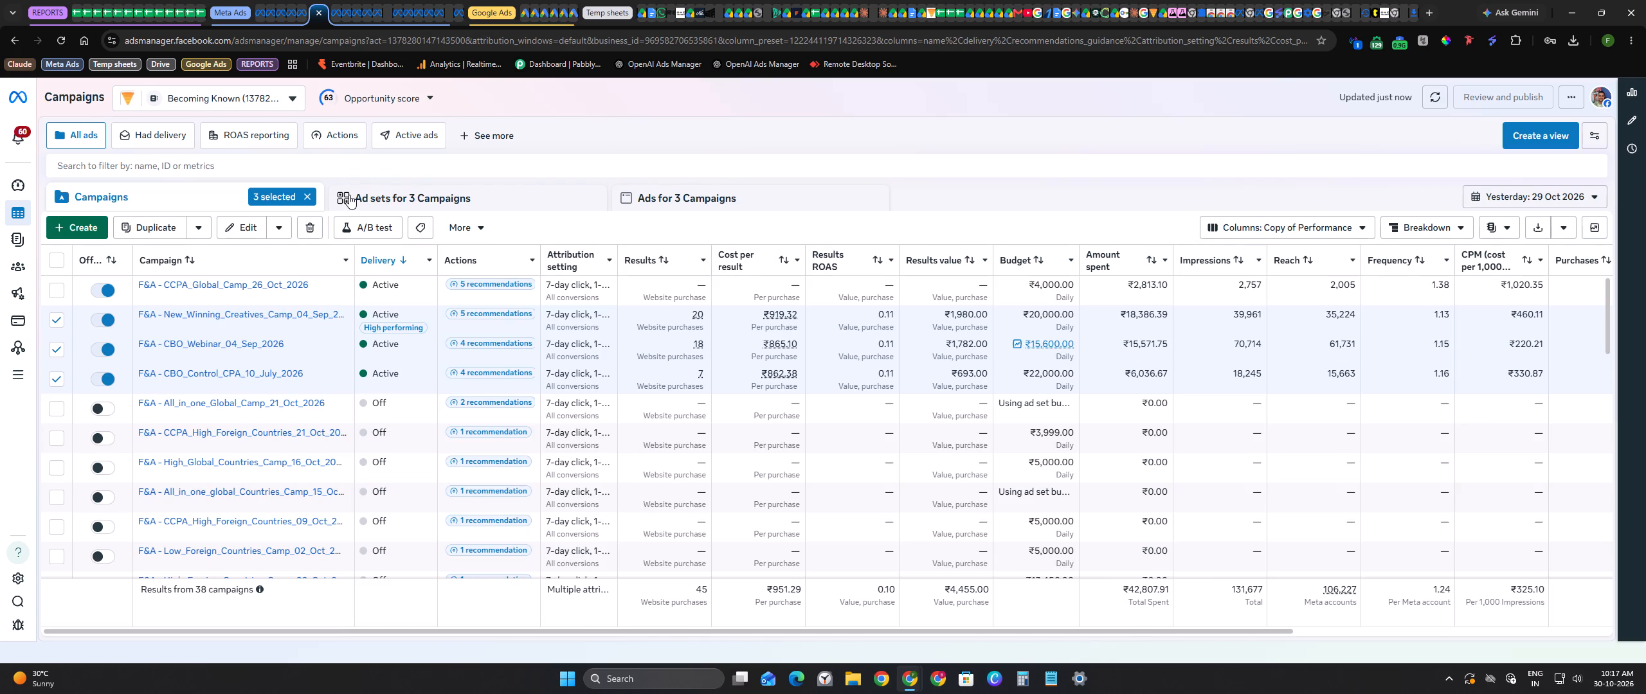
pyautogui.click(349, 195)
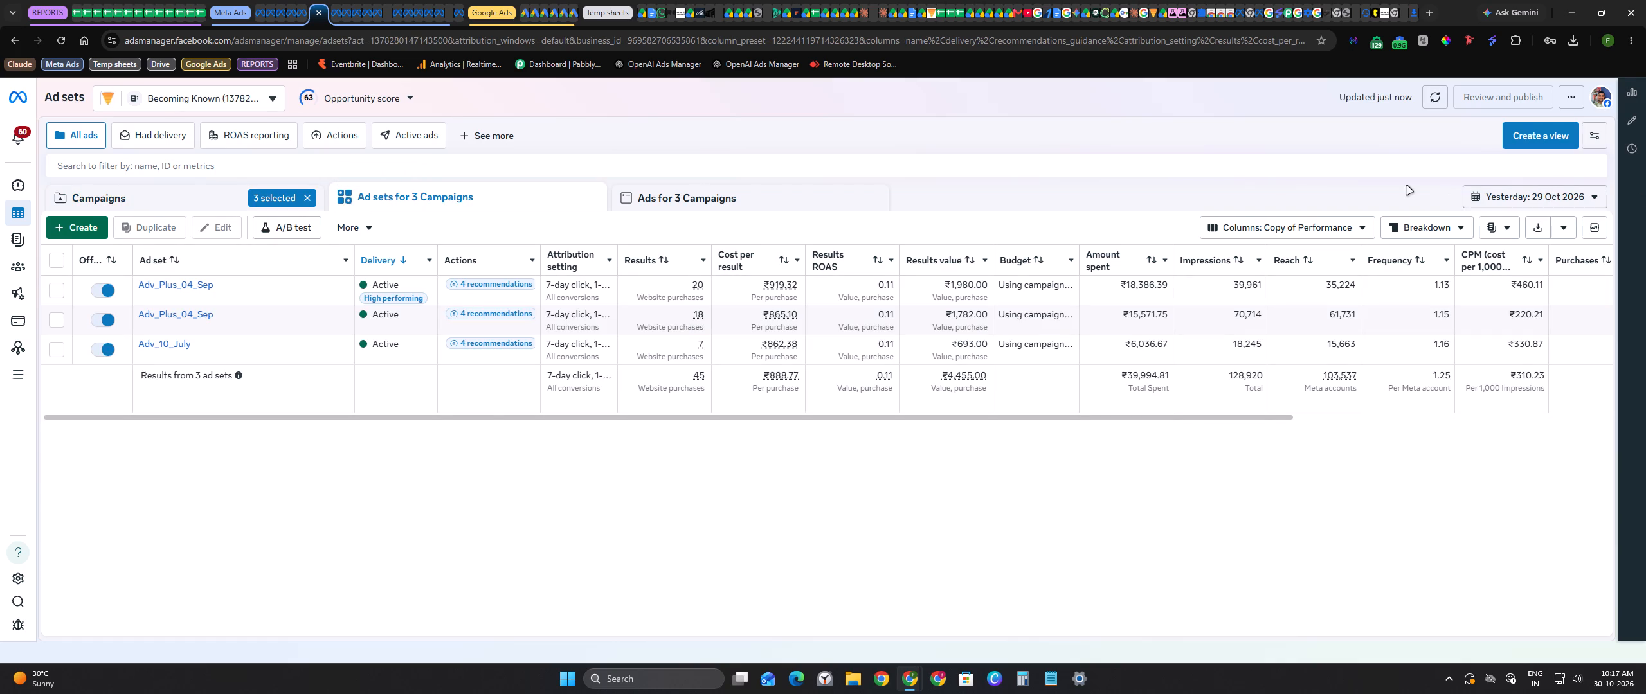
pyautogui.hotkey('alt', 'Tab')
pyautogui.write('39994')
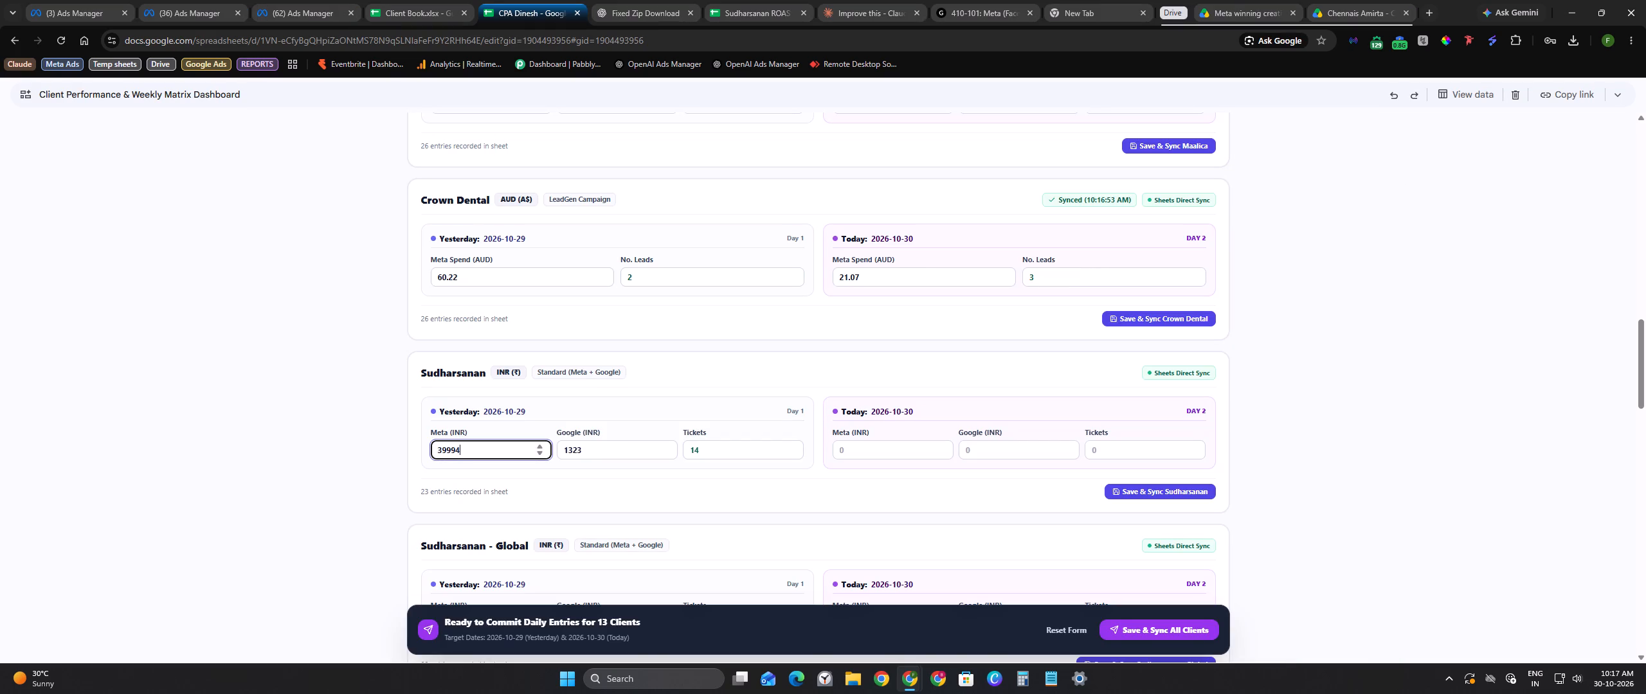
# Filter the Becoming Known ad sets to Today and set Sudharsanan's Meta for today to 13439 in the dashboard.
pyautogui.press('Tab')
pyautogui.press('Tab')
pyautogui.press('Tab')
pyautogui.hotkey('alt', 'Tab')
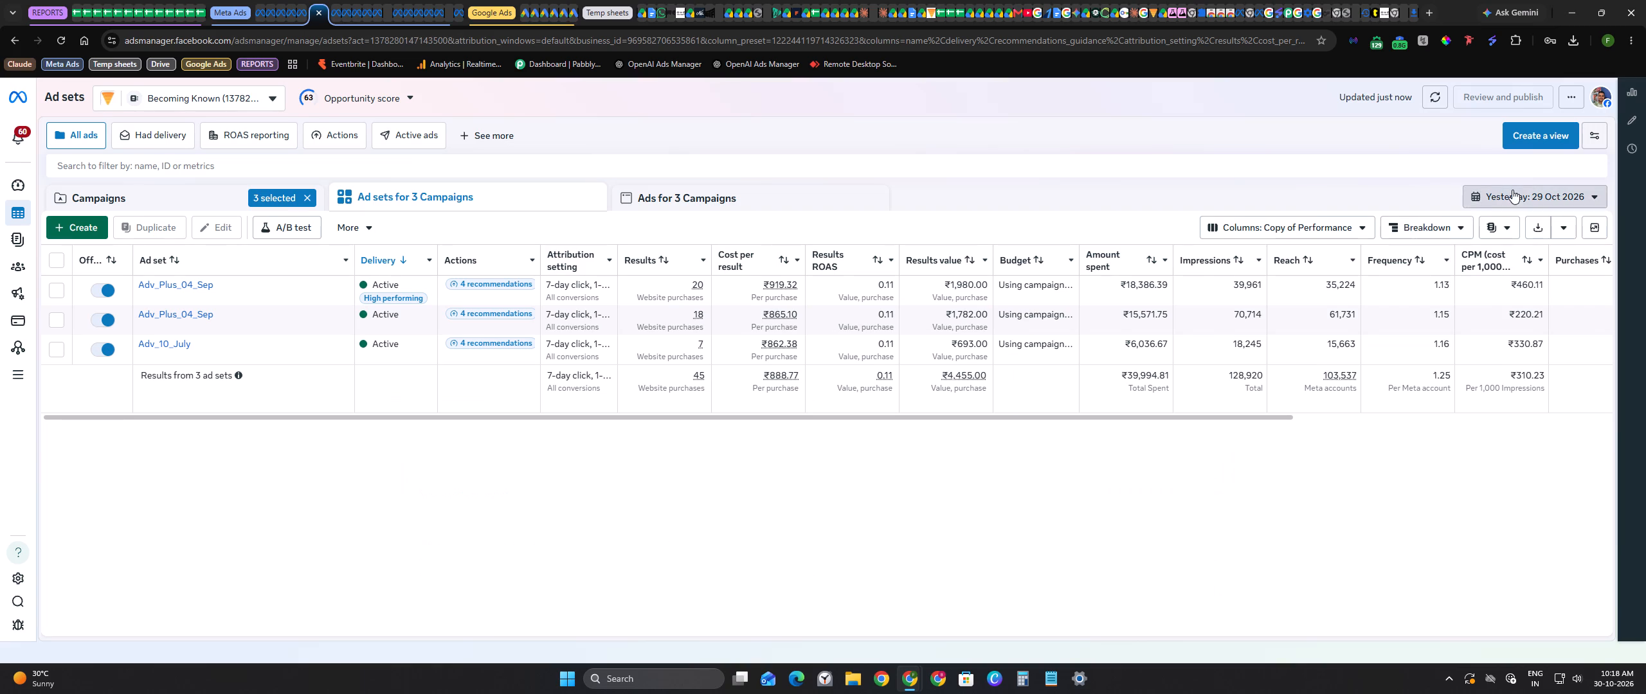
pyautogui.click(1512, 190)
pyautogui.click(1213, 253)
pyautogui.hotkey('alt', 'Tab')
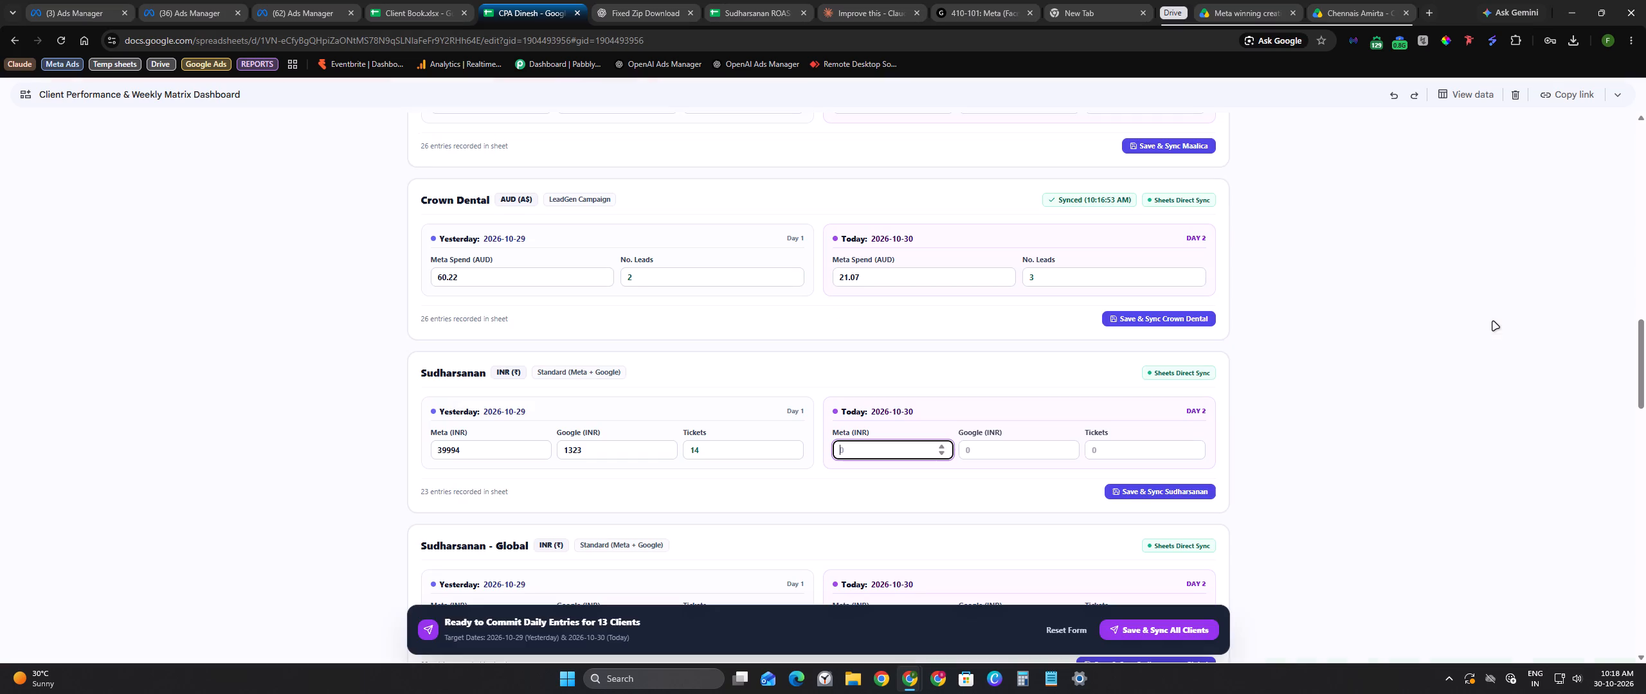
pyautogui.write('13439')
# Look up Sudharsanan's Google Ads cost for yesterday, Oct 29, and set yesterday's Google (INR) to 4493 in the dashboard.
pyautogui.moveTo(590, 447); pyautogui.dragTo(357, 417)
pyautogui.hotkey('alt', 'Tab')
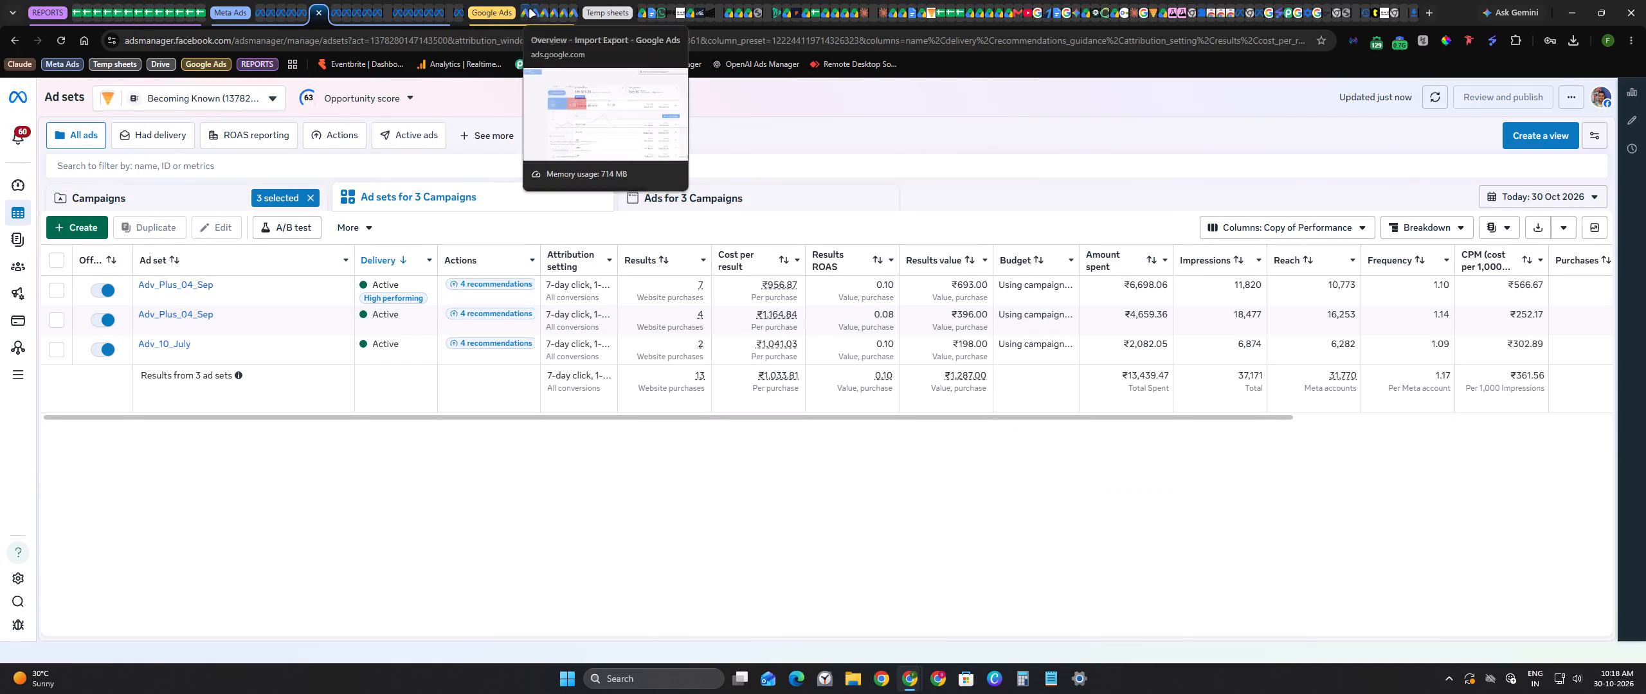
pyautogui.click(527, 10)
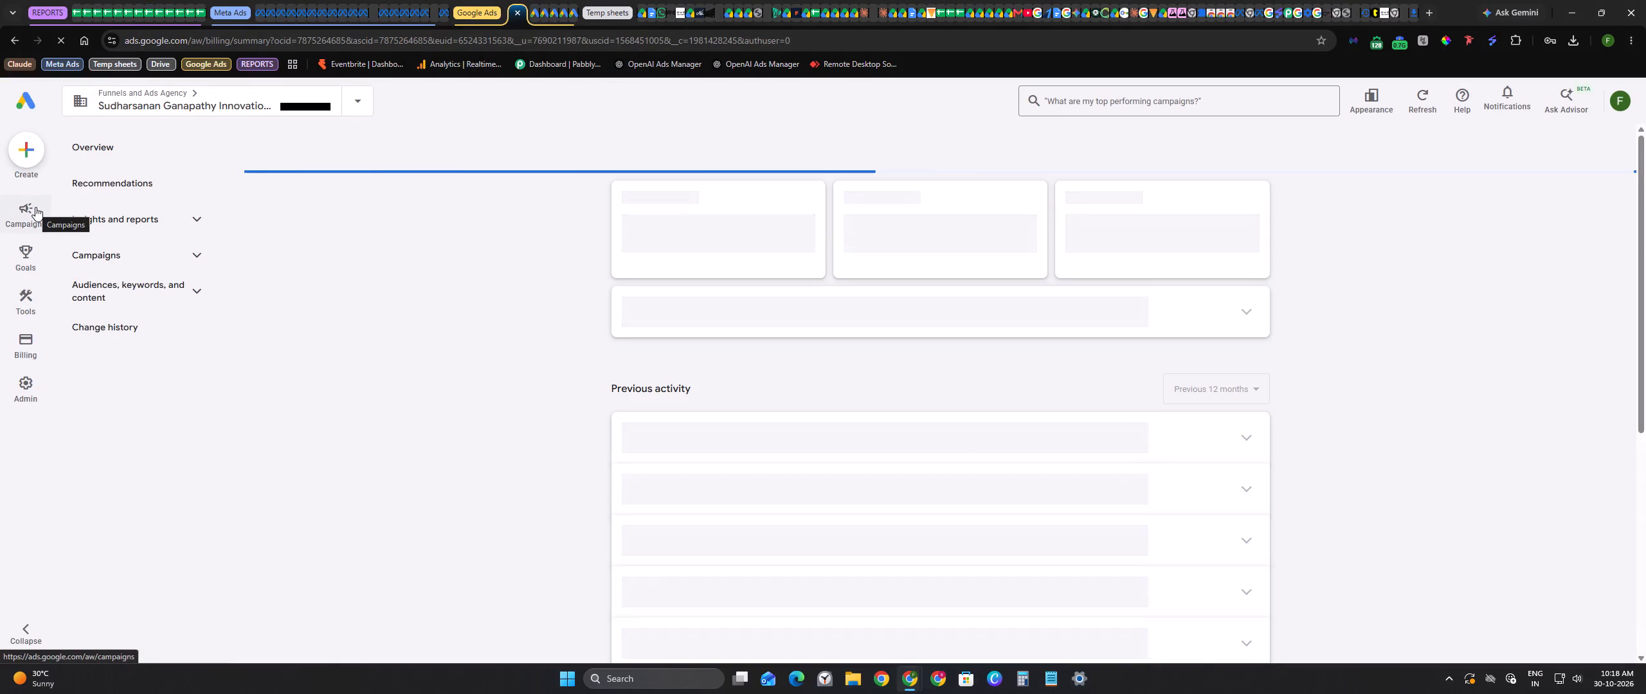
pyautogui.click(35, 207)
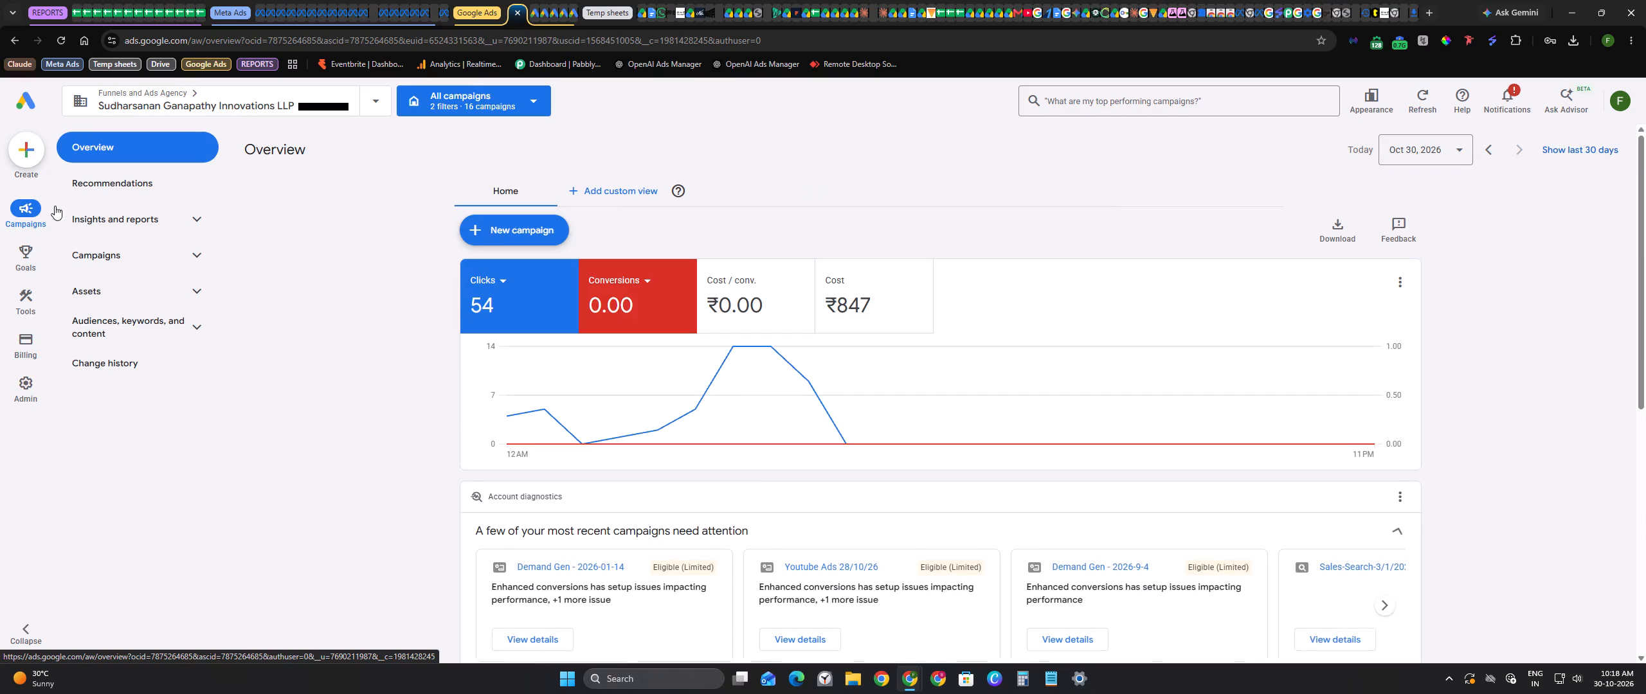
pyautogui.click(1481, 154)
pyautogui.click(1497, 135)
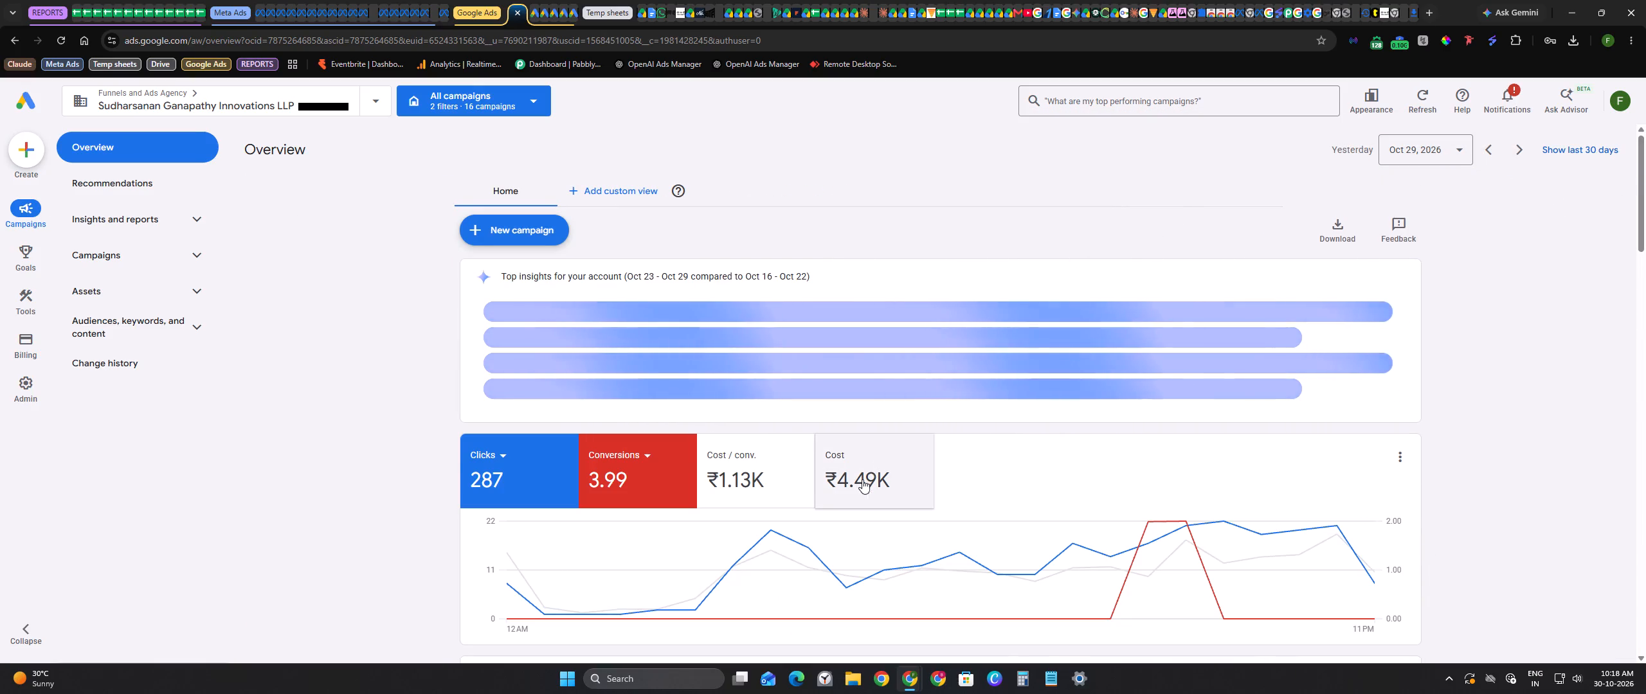
pyautogui.hotkey('alt', 'Tab')
pyautogui.write('4493')
# Show Sudharsanan's Google Ads cost for today, Oct 30, and set today's Google (INR) to 847 in the dashboard.
pyautogui.press('Tab')
pyautogui.press('Tab')
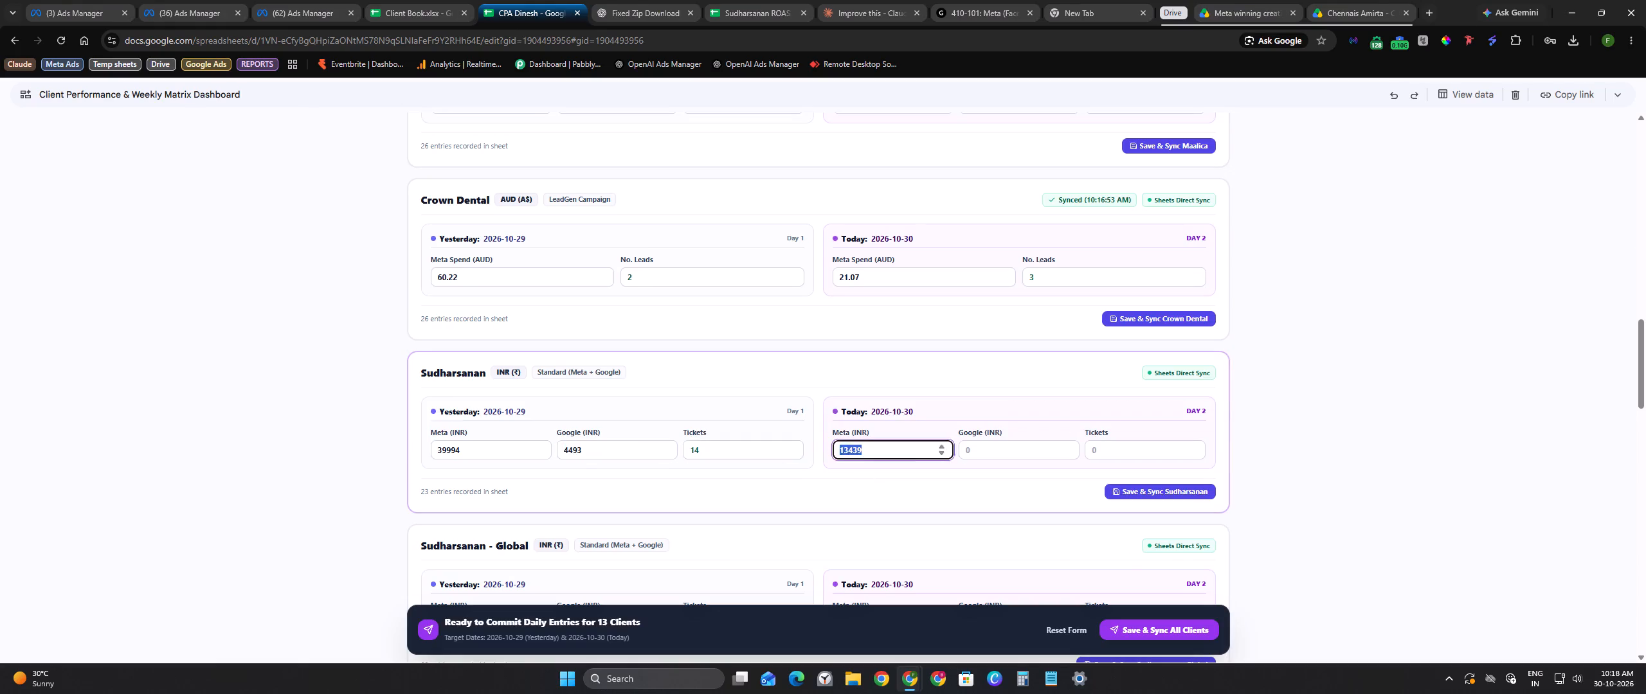
pyautogui.press('Tab')
pyautogui.hotkey('alt', 'Tab')
pyautogui.click(1517, 149)
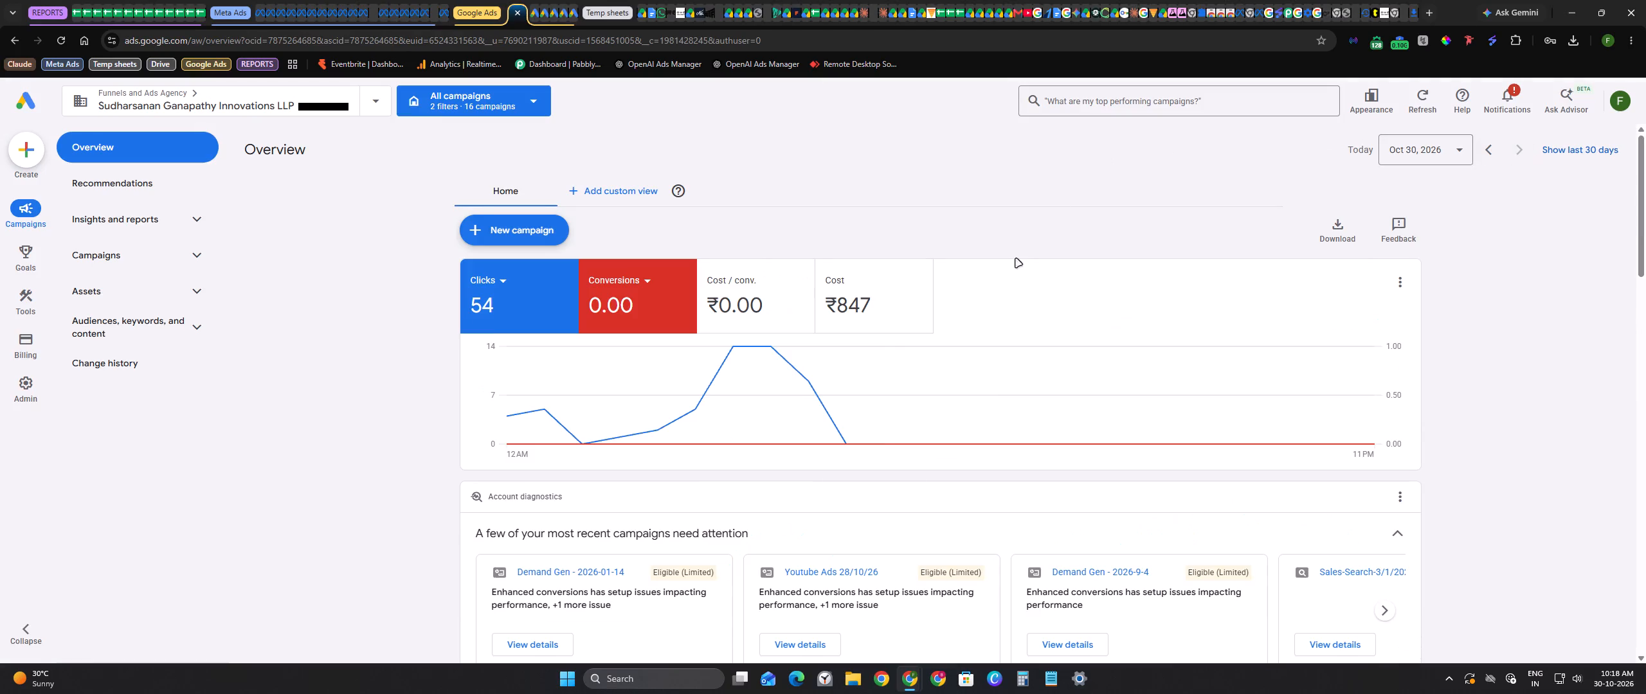
pyautogui.hotkey('alt', 'Tab')
pyautogui.write('847')
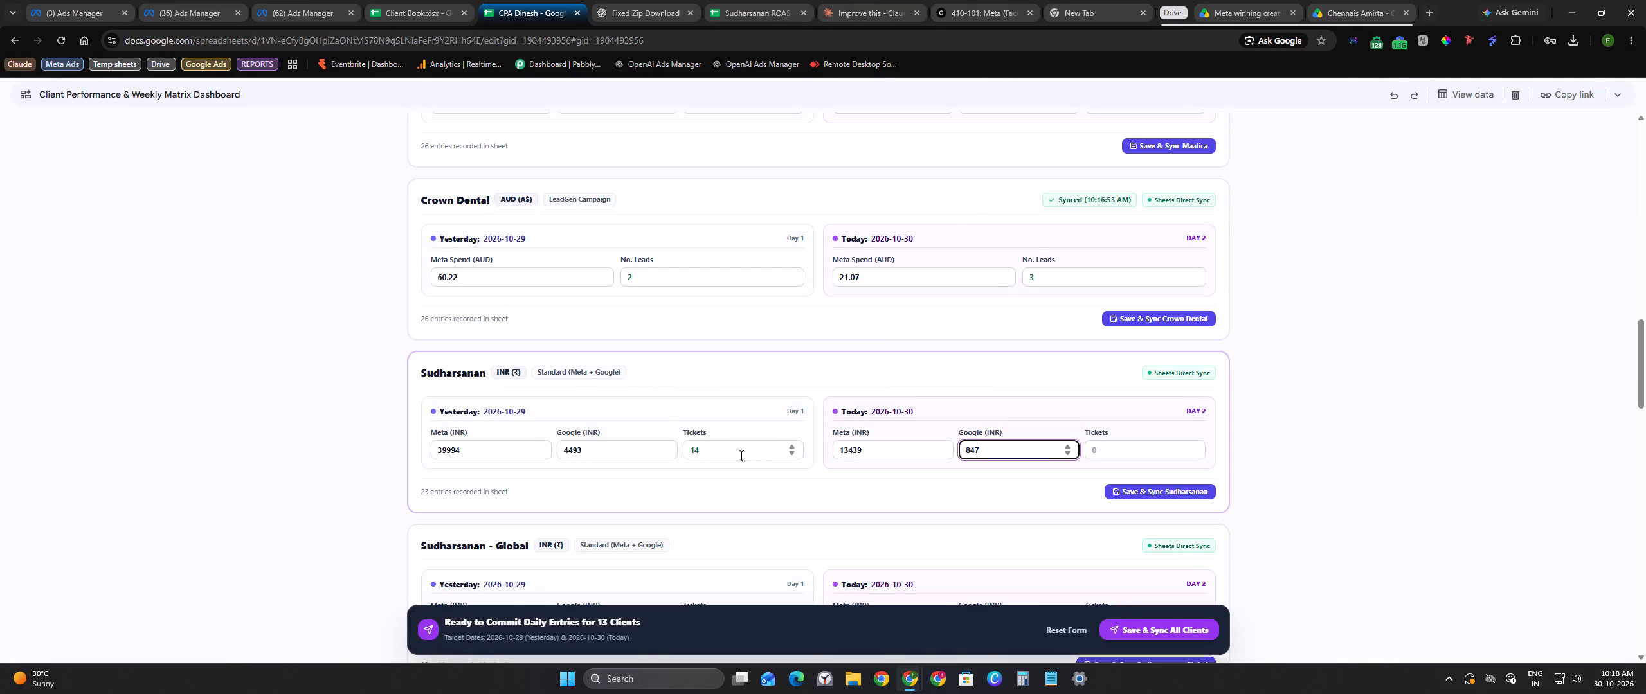
# In the 4-NOV-2026 sheet of Sudharsanan - Workshop Registrations, number the 10/30/2026 registrations 1 to 16 in the S No column.
pyautogui.moveTo(737, 453); pyautogui.dragTo(592, 443)
pyautogui.hotkey('alt', 'Tab')
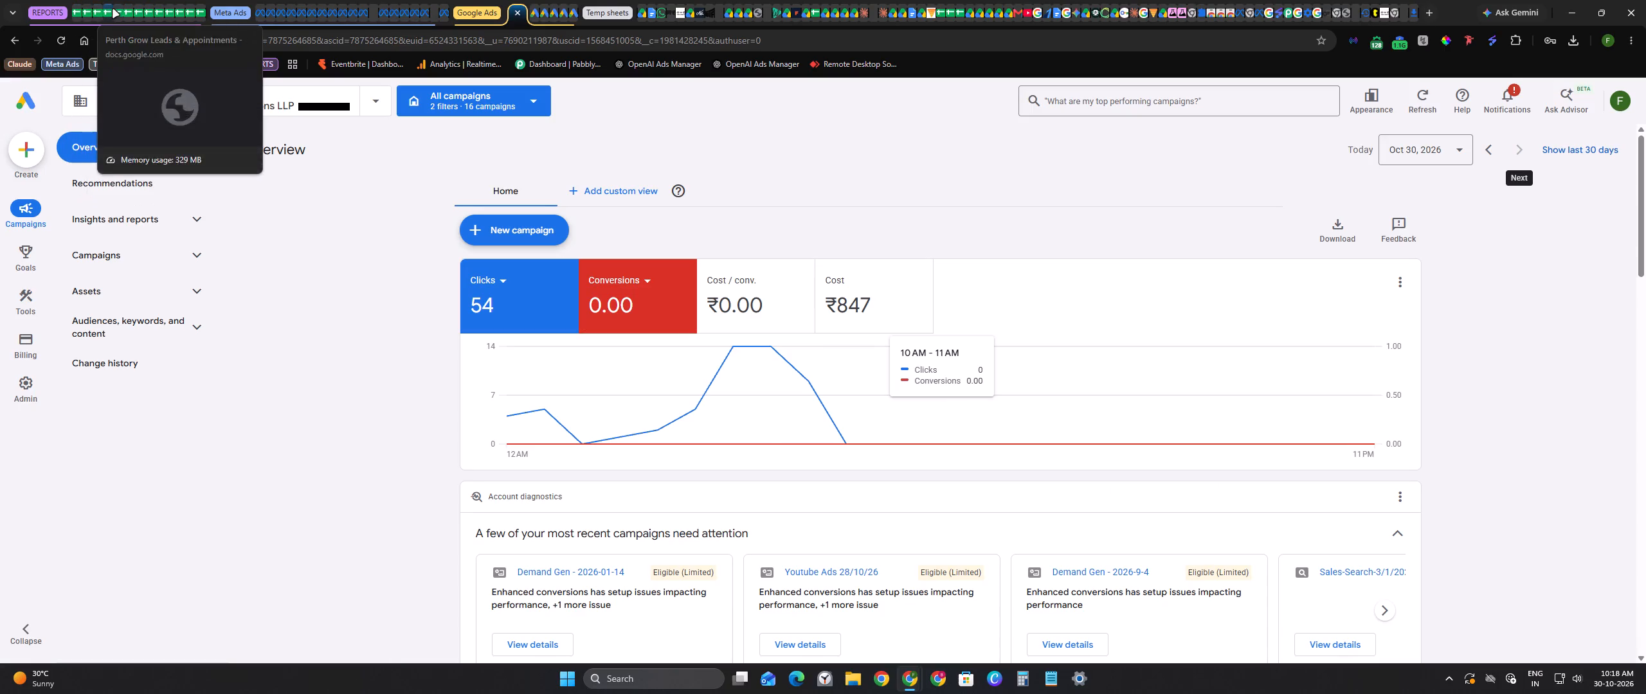
pyautogui.click(113, 10)
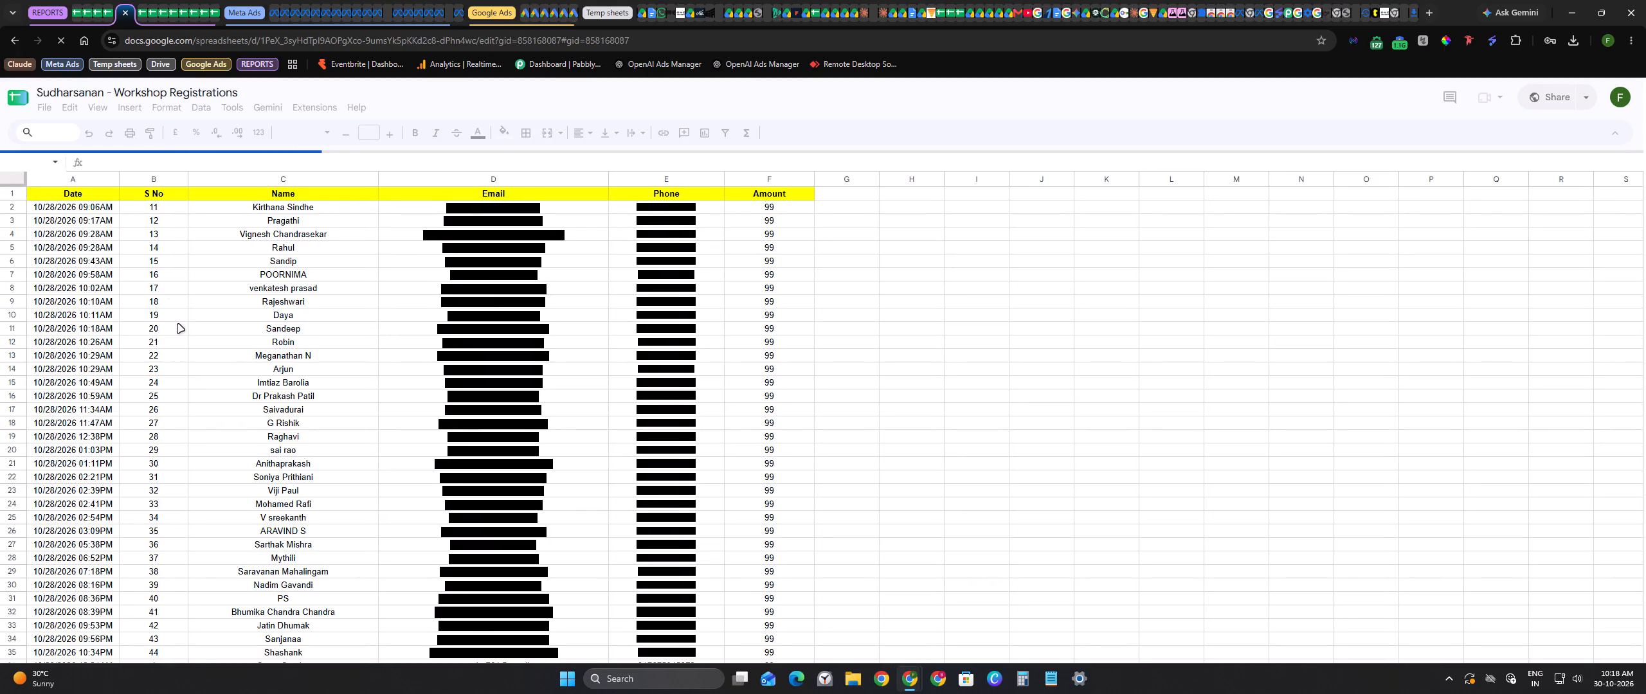
pyautogui.hotkey('ctrl', 'Down')
pyautogui.hotkey('ctrl', 'Down')
pyautogui.hotkey('ctrl', 'Down')
pyautogui.hotkey('ctrl', 'Down')
pyautogui.hotkey('ctrl', 'Down')
pyautogui.hotkey('ctrl', 'Down')
pyautogui.hotkey('ctrl', 'Up')
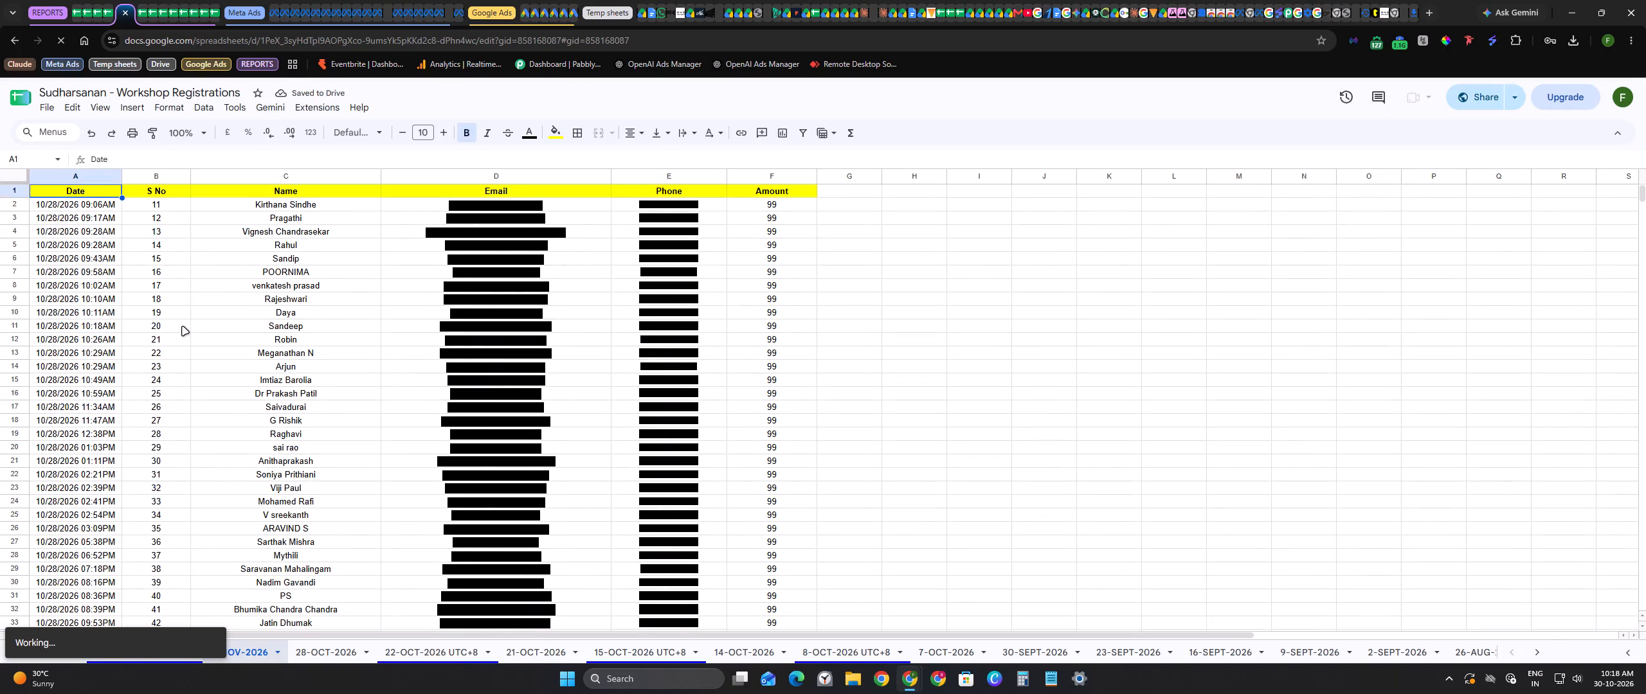
pyautogui.hotkey('ctrl', 'Down')
pyautogui.hotkey('ctrl', 'Down')
pyautogui.hotkey('ctrl', 'Up')
pyautogui.scroll(3, 183, 327)
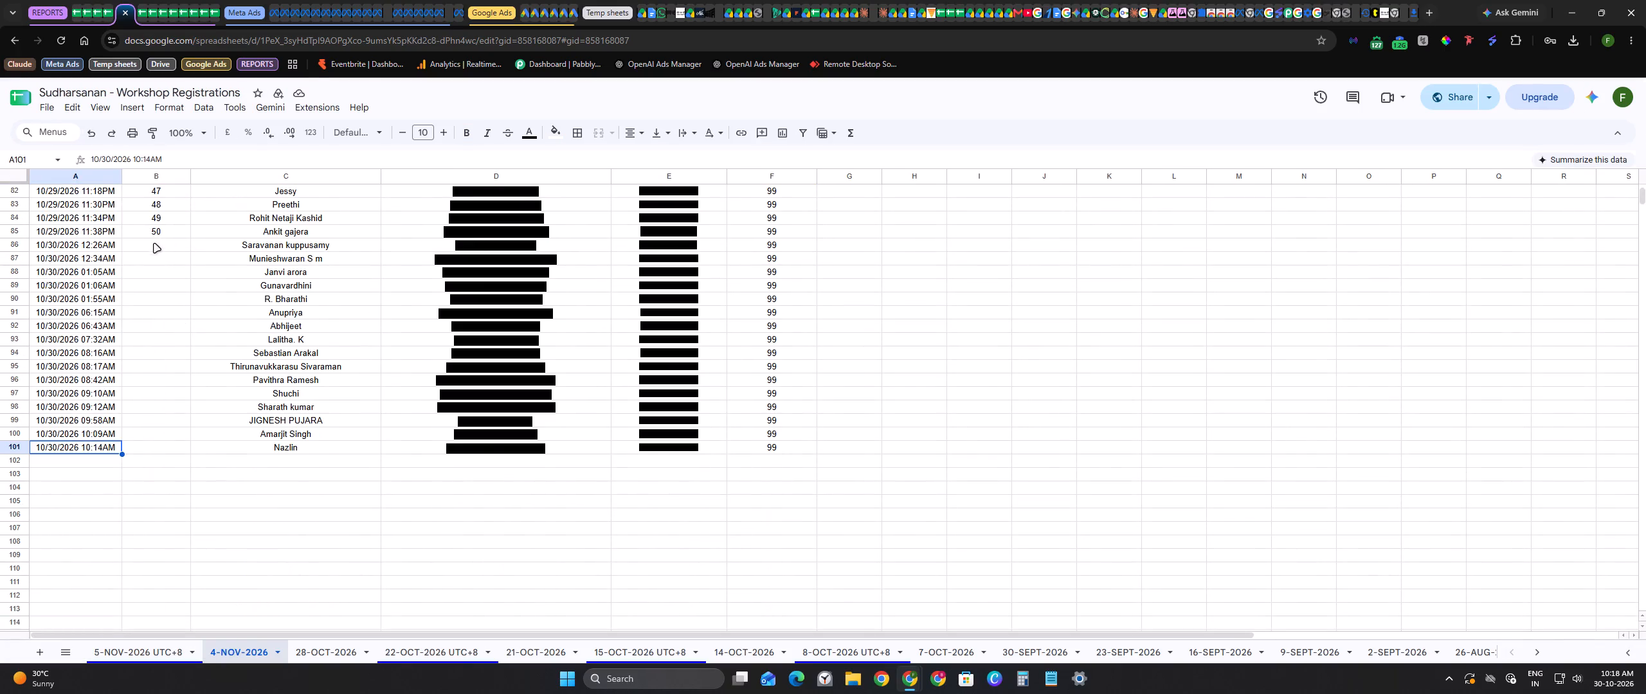
pyautogui.click(154, 244)
pyautogui.press('1')
pyautogui.press('Return')
pyautogui.press('2')
pyautogui.press('Return')
pyautogui.press('3')
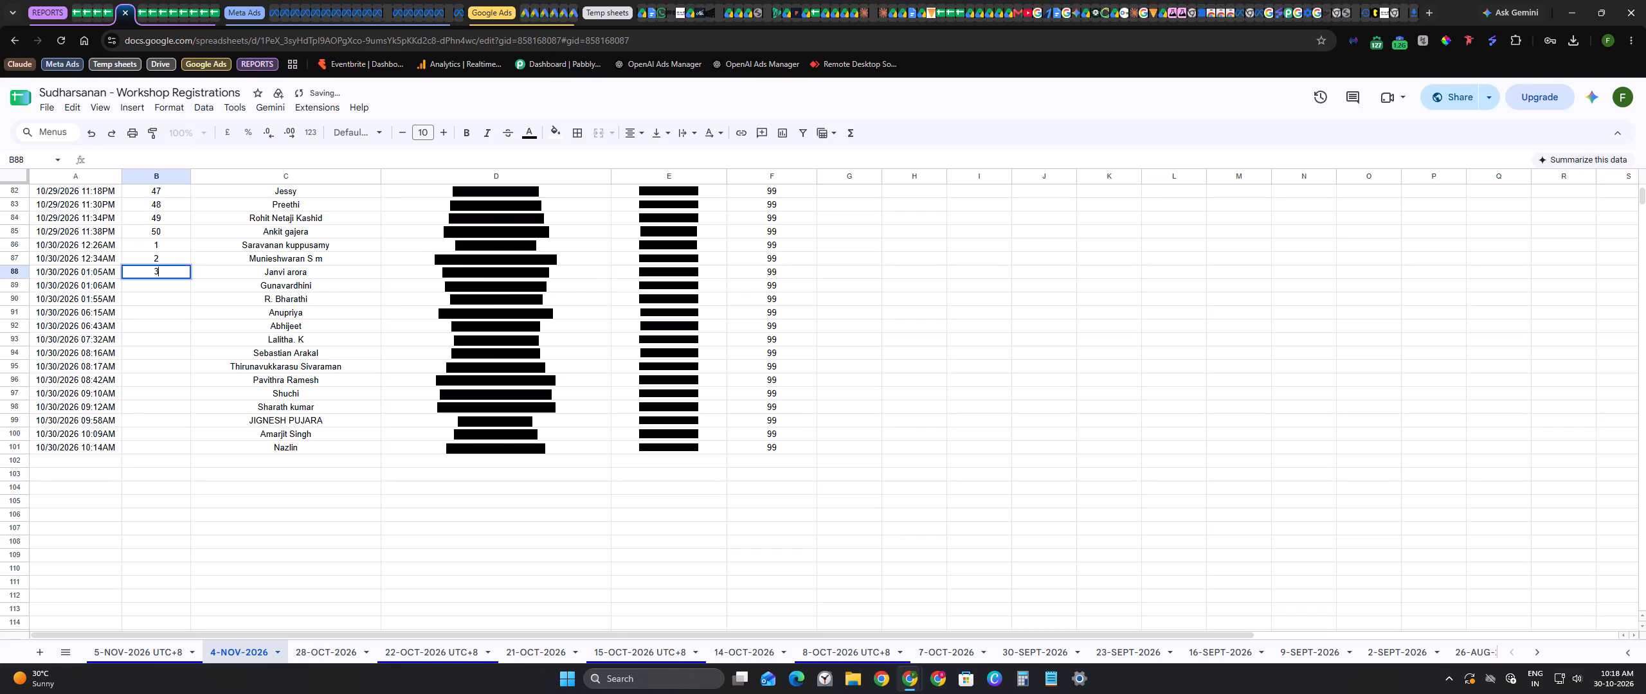
pyautogui.press('Return')
pyautogui.moveTo(149, 240); pyautogui.dragTo(150, 279)
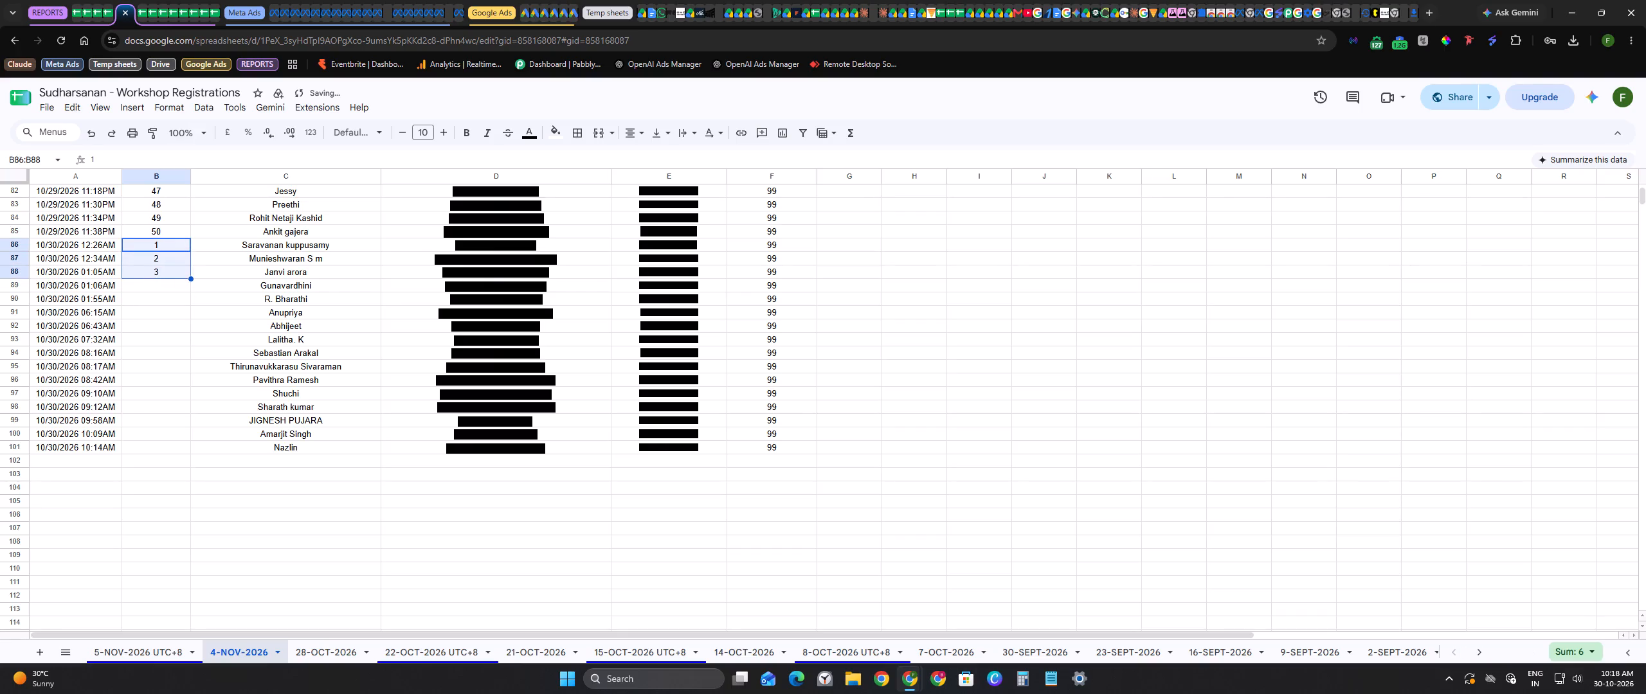
pyautogui.doubleClick(192, 278)
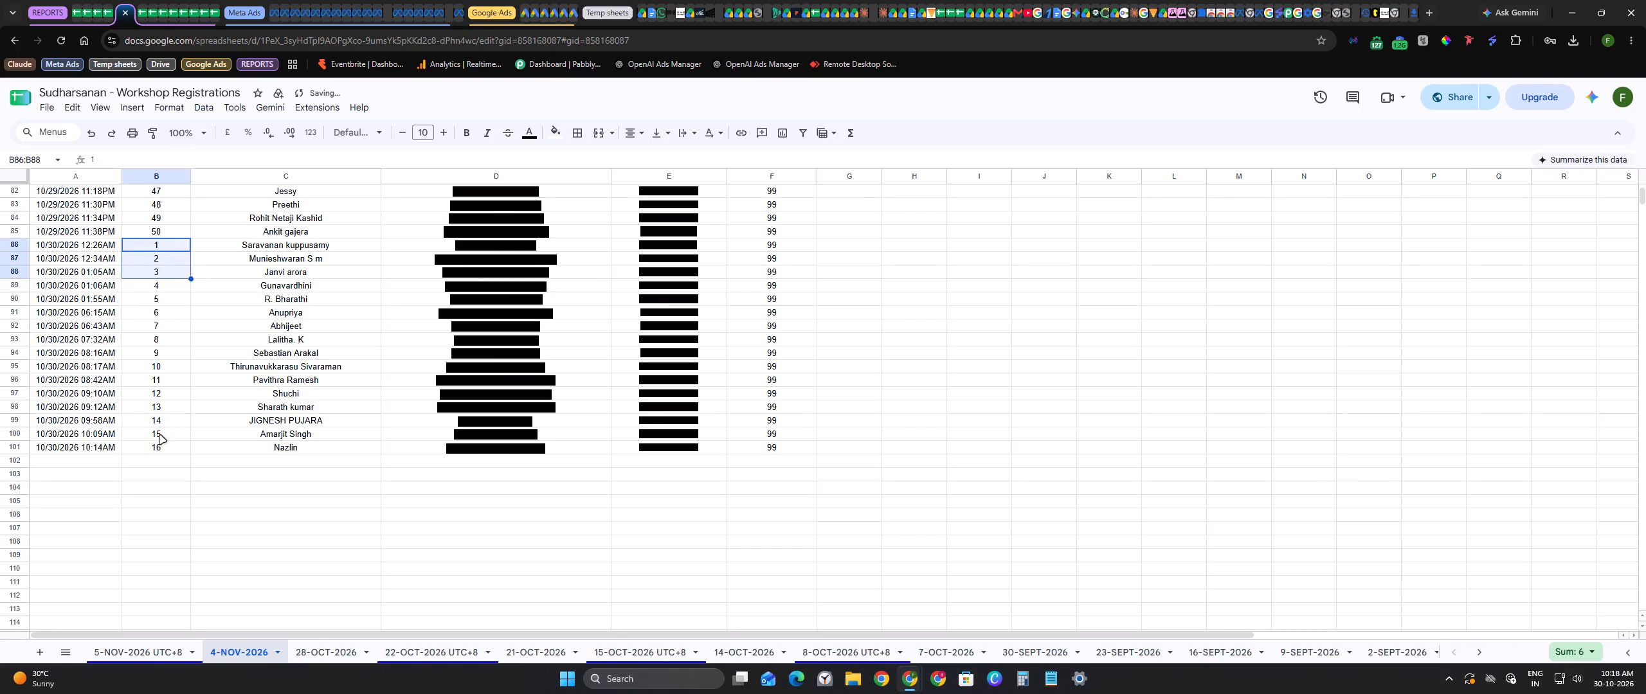
pyautogui.click(161, 447)
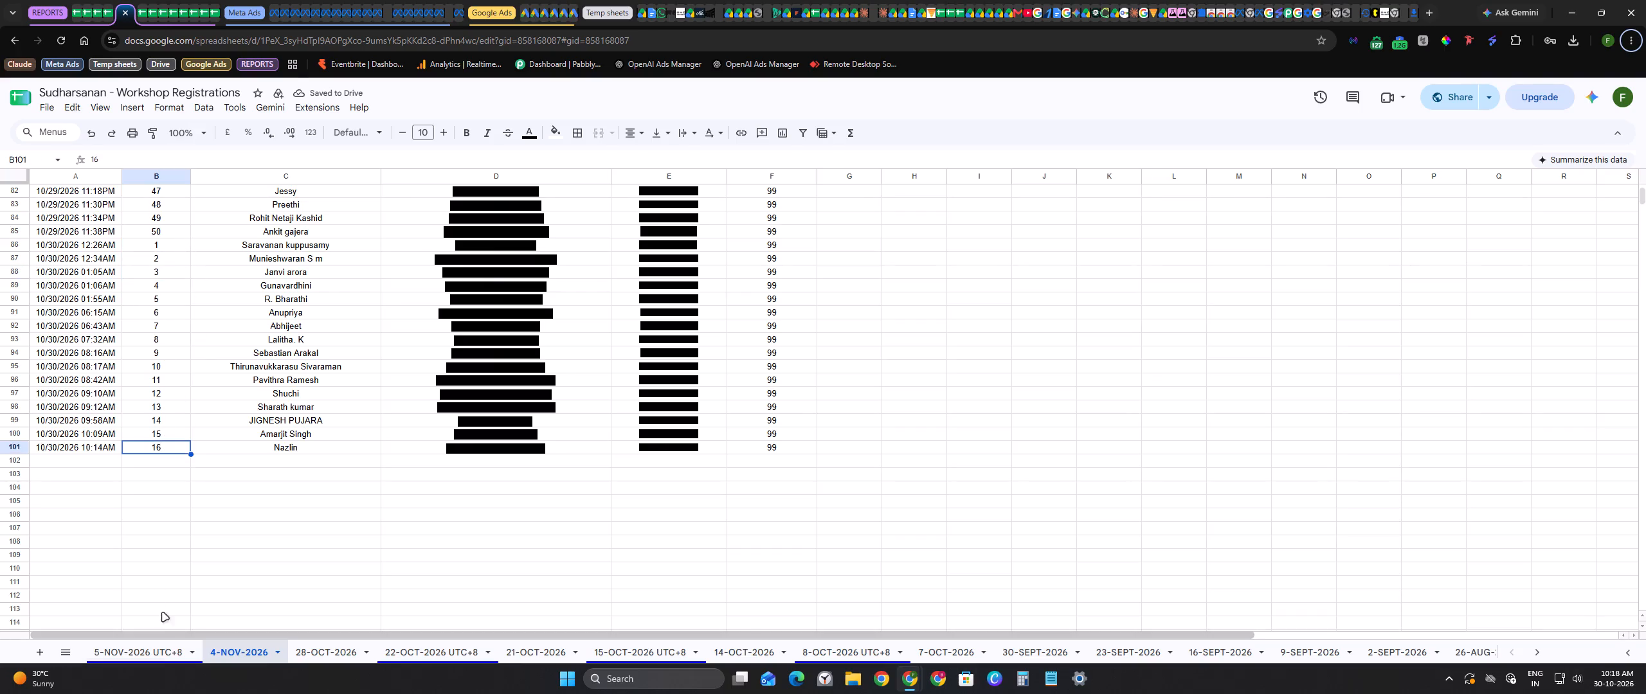
# Set Sudharsanan's tickets to 50 for yesterday and 16 for today in the dashboard, and sync the Sudharsanan entry.
pyautogui.hotkey('alt', 'Tab')
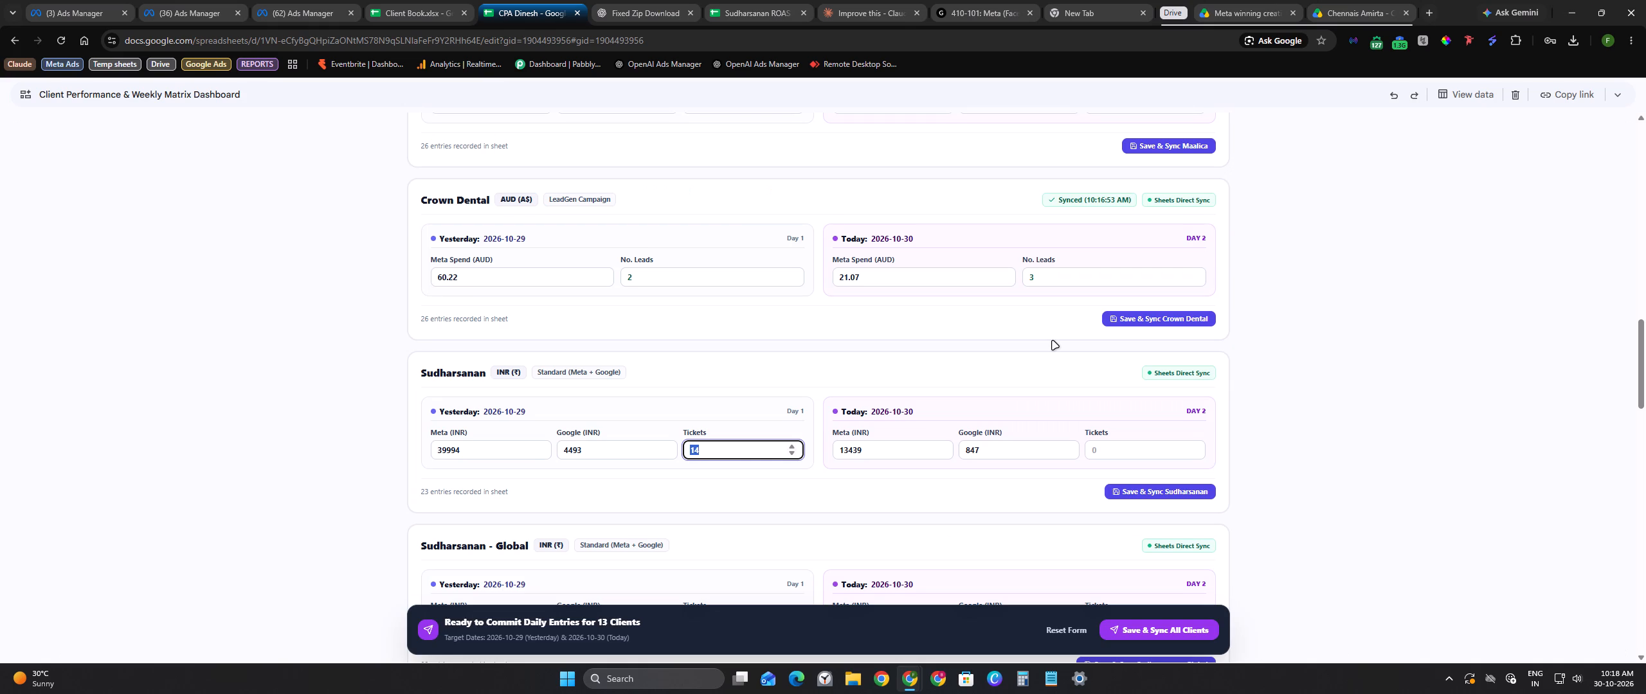
pyautogui.write('50')
pyautogui.press('Tab')
pyautogui.press('Tab')
pyautogui.press('Tab')
pyautogui.write('16')
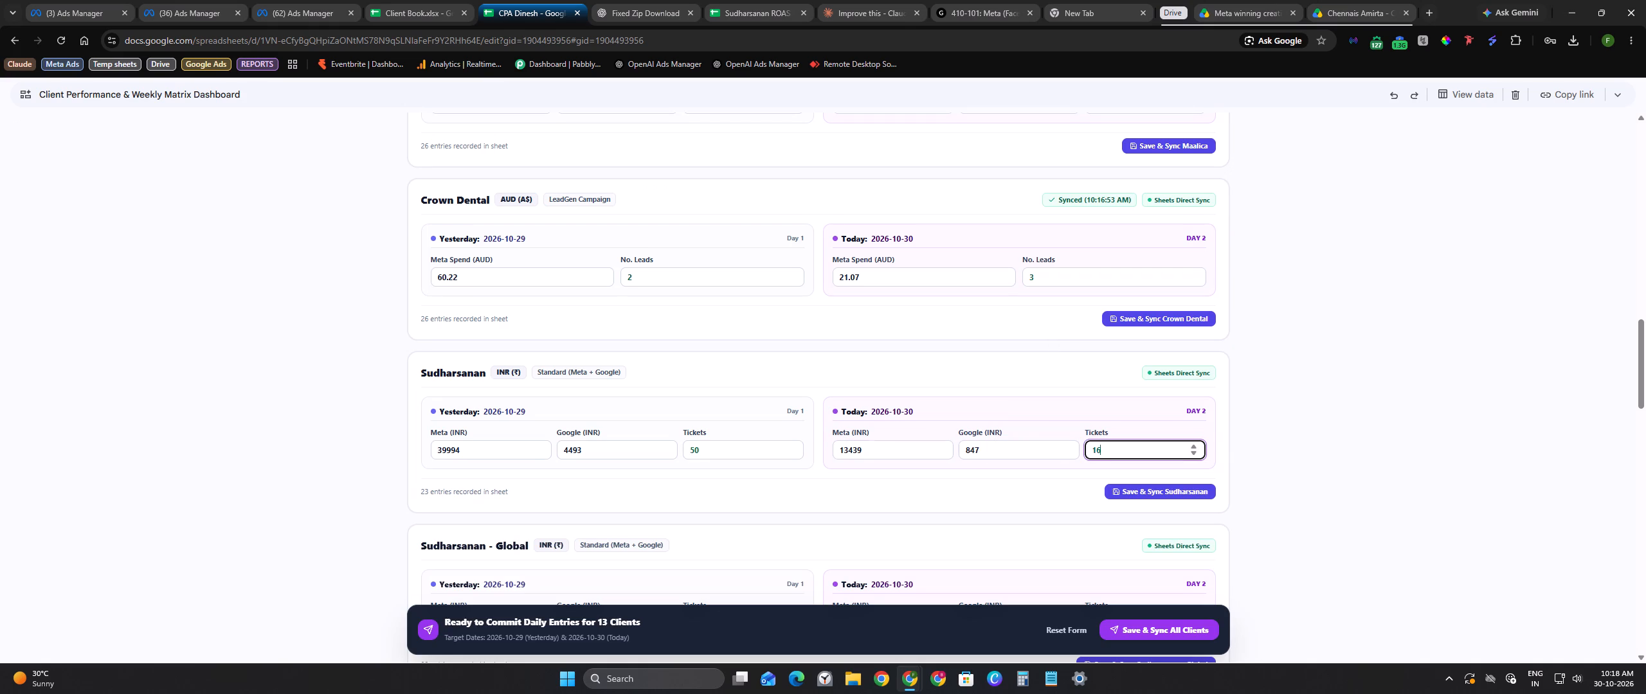
pyautogui.click(1128, 493)
# Return to Sudharsanan's workshop registrations and look through the dated rows in the 4-NOV-2026 sheet.
pyautogui.hotkey('alt', 'Tab')
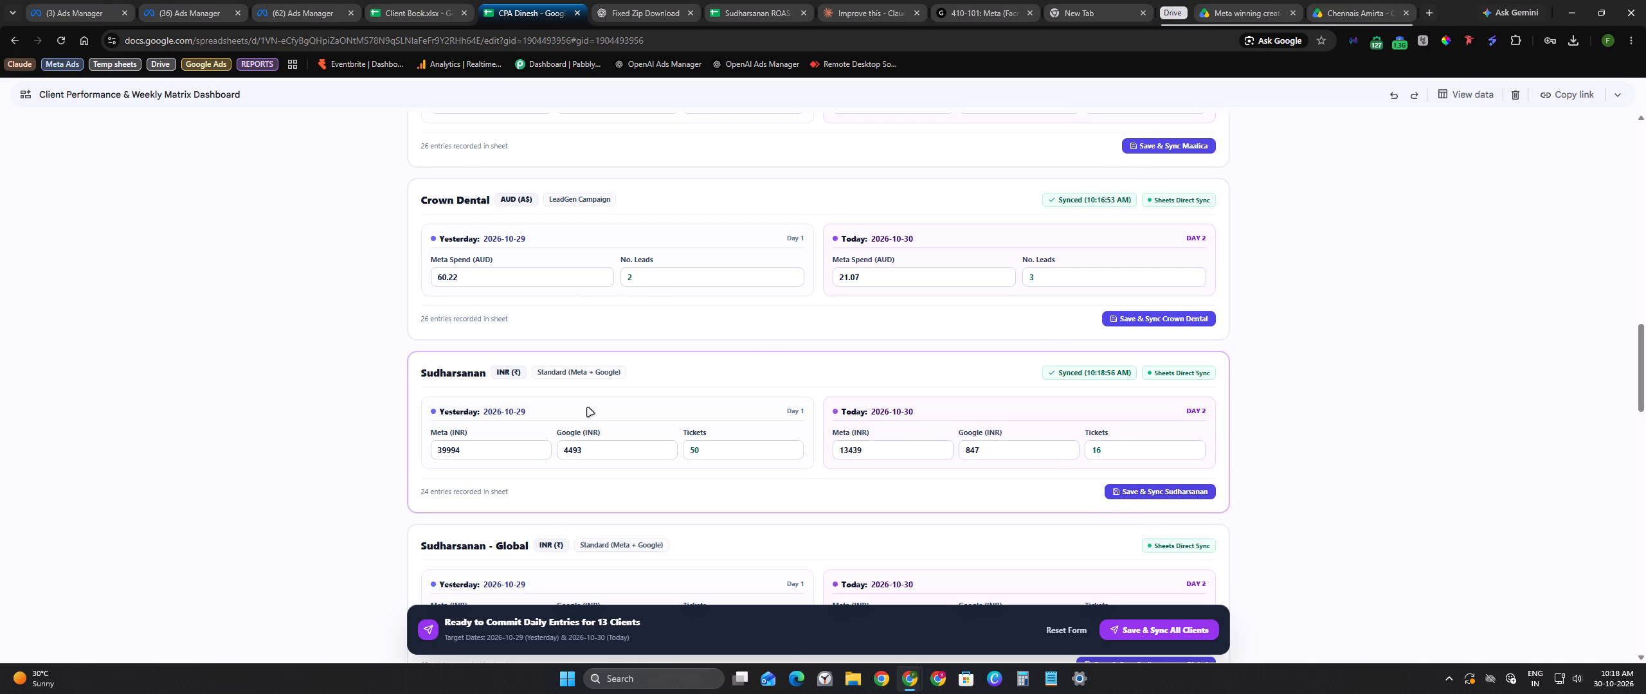
pyautogui.scroll(6, 237, 346)
pyautogui.scroll(5, 145, 346)
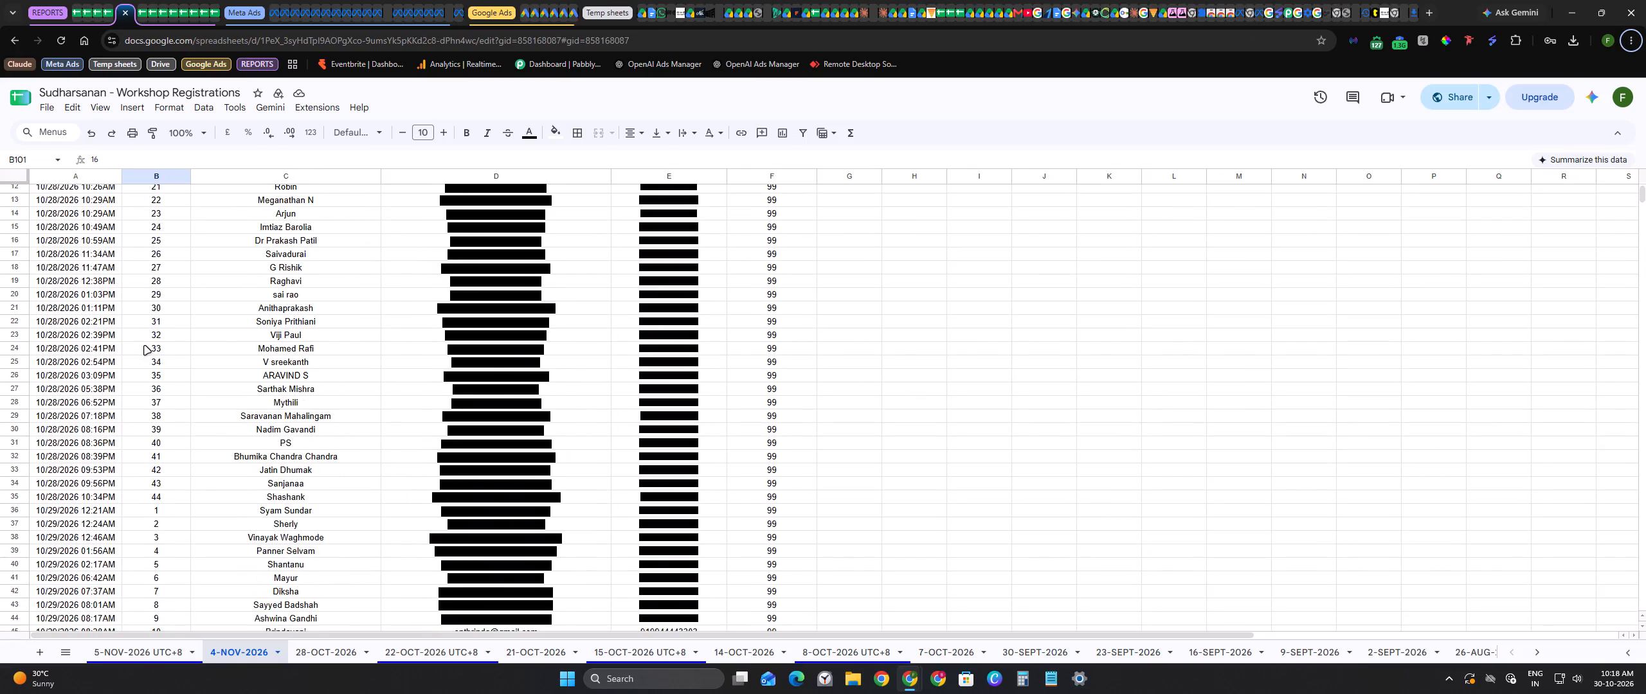
pyautogui.scroll(-8, 145, 346)
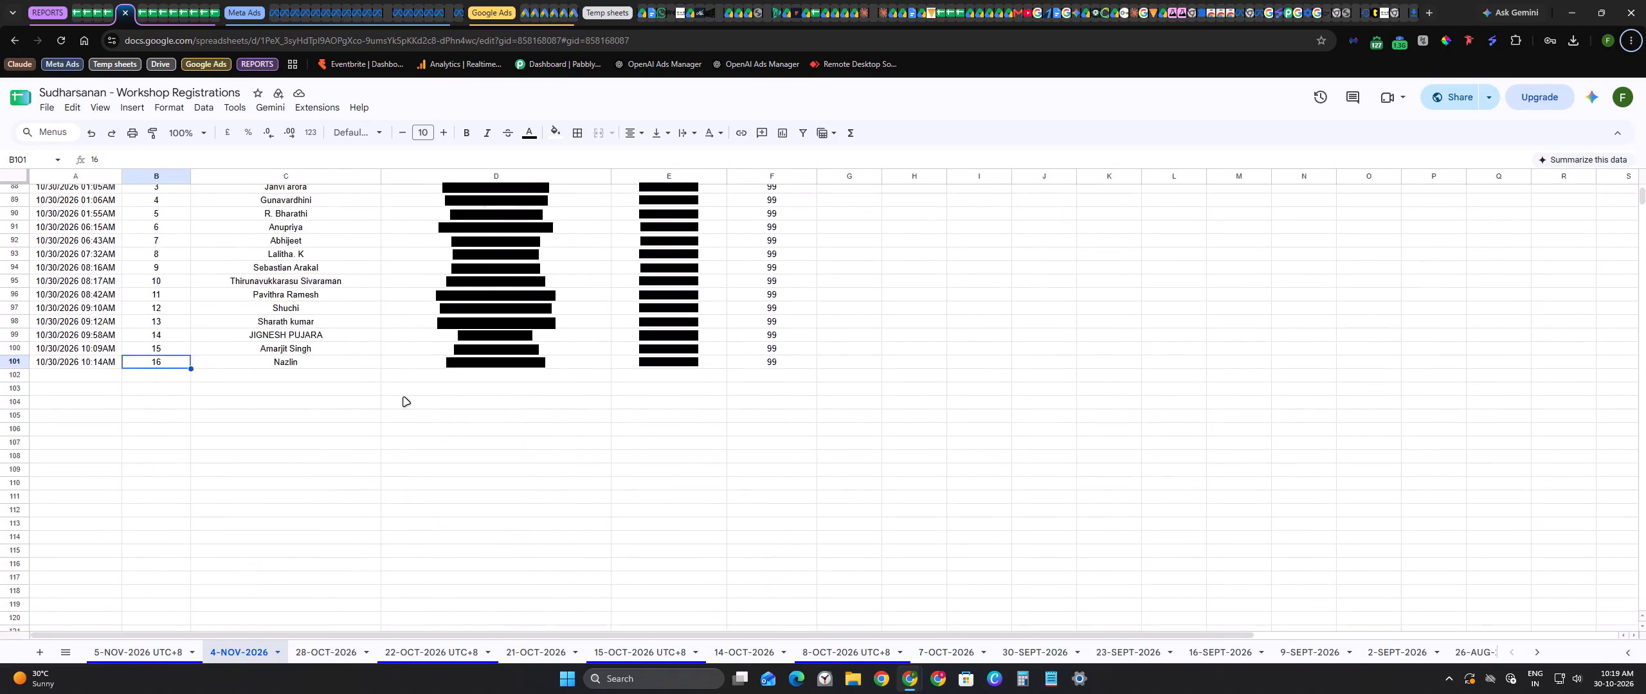
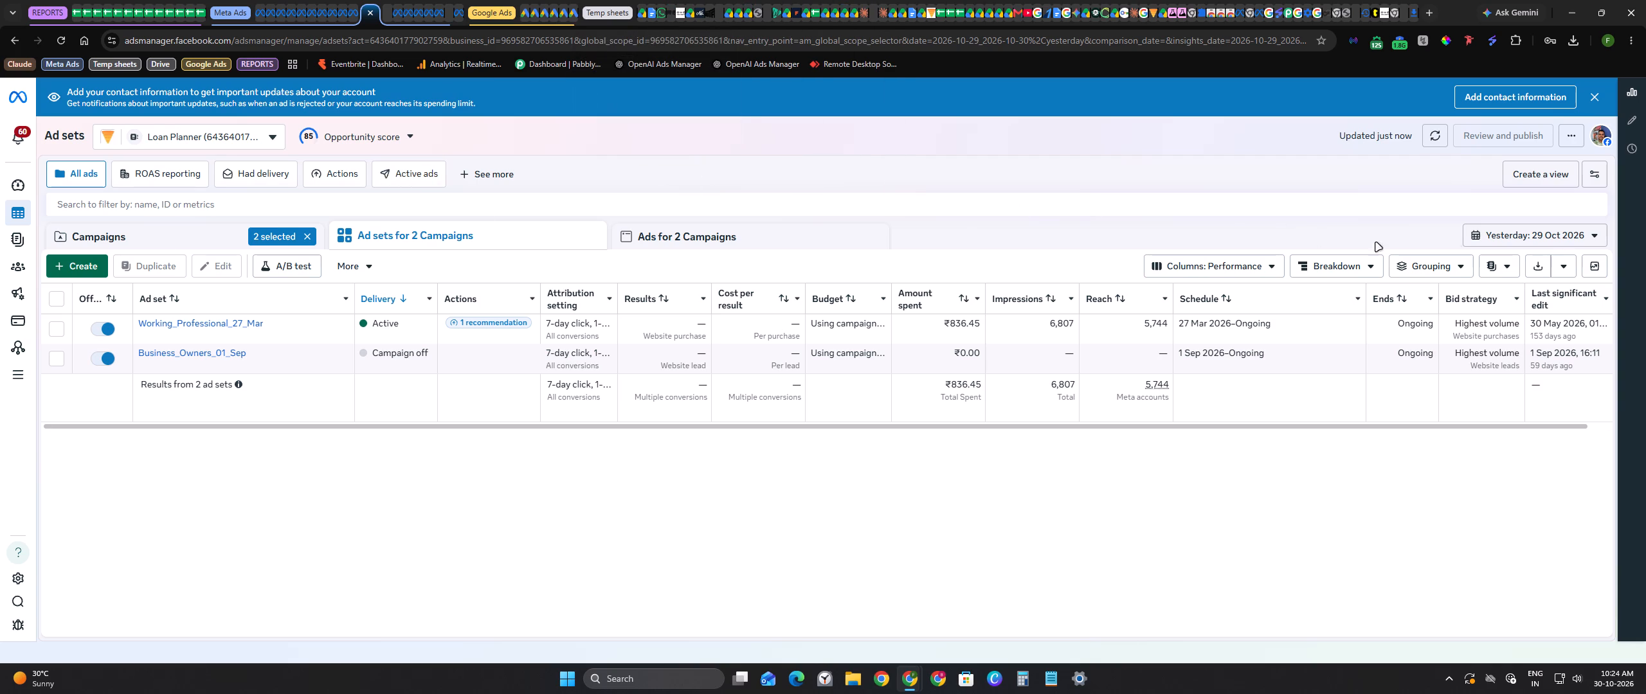
# Show Loan Planner's Meta ad spend for today and set LoanPlanner's Meta Spend to 836 for yesterday and 160 for today in the dashboard.
pyautogui.click(1470, 231)
pyautogui.click(1229, 289)
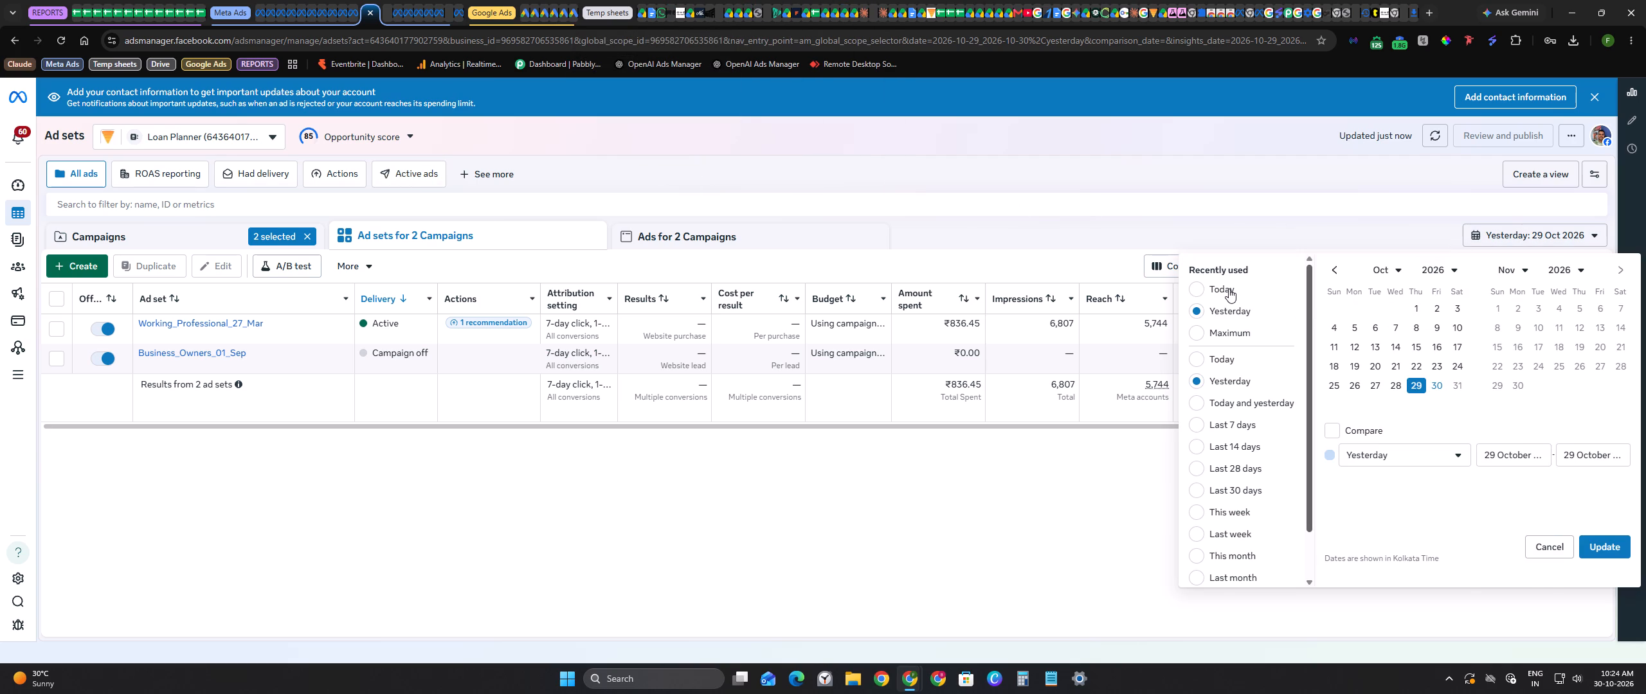
pyautogui.hotkey('alt', 'Tab')
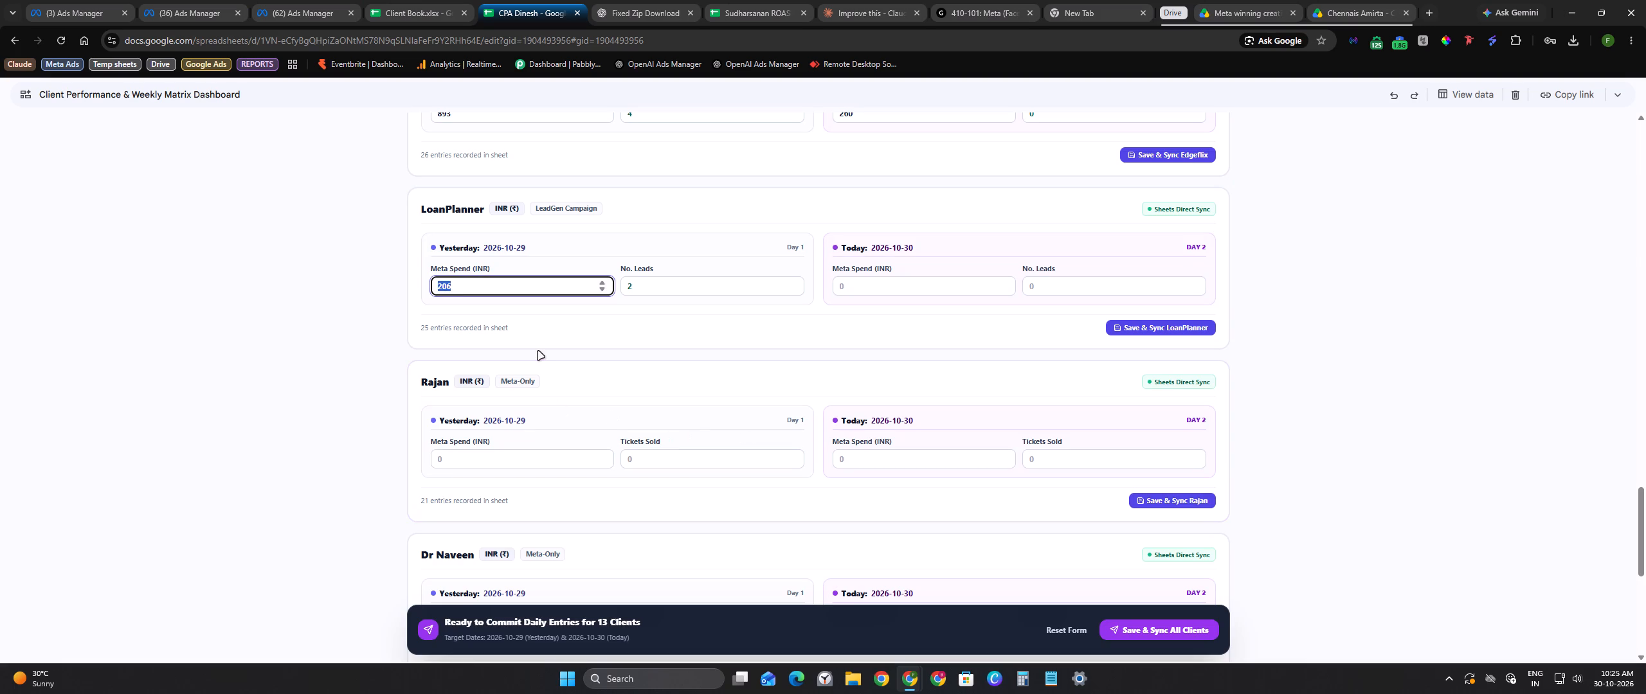
pyautogui.write('836')
pyautogui.press('Tab')
pyautogui.press('Tab')
pyautogui.write('160')
pyautogui.hotkey('alt', 'Tab')
pyautogui.hotkey('alt', 'Tab')
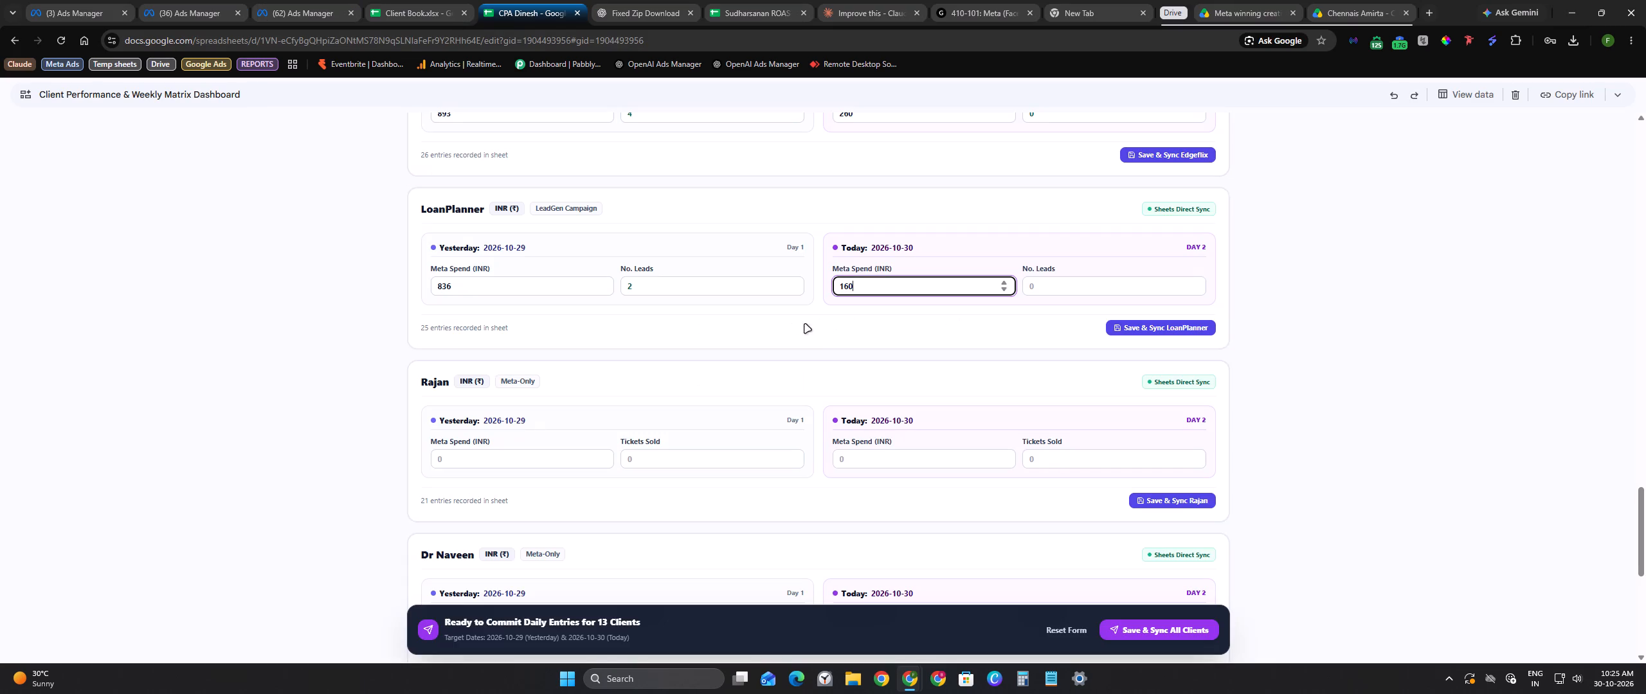
# Count the leads dated 29/10/2026 and 30/10/2026 in the Free Leads WP 3 sheet of the Loan Planner spreadsheet.
pyautogui.moveTo(691, 292); pyautogui.dragTo(373, 293)
pyautogui.hotkey('alt', 'Tab')
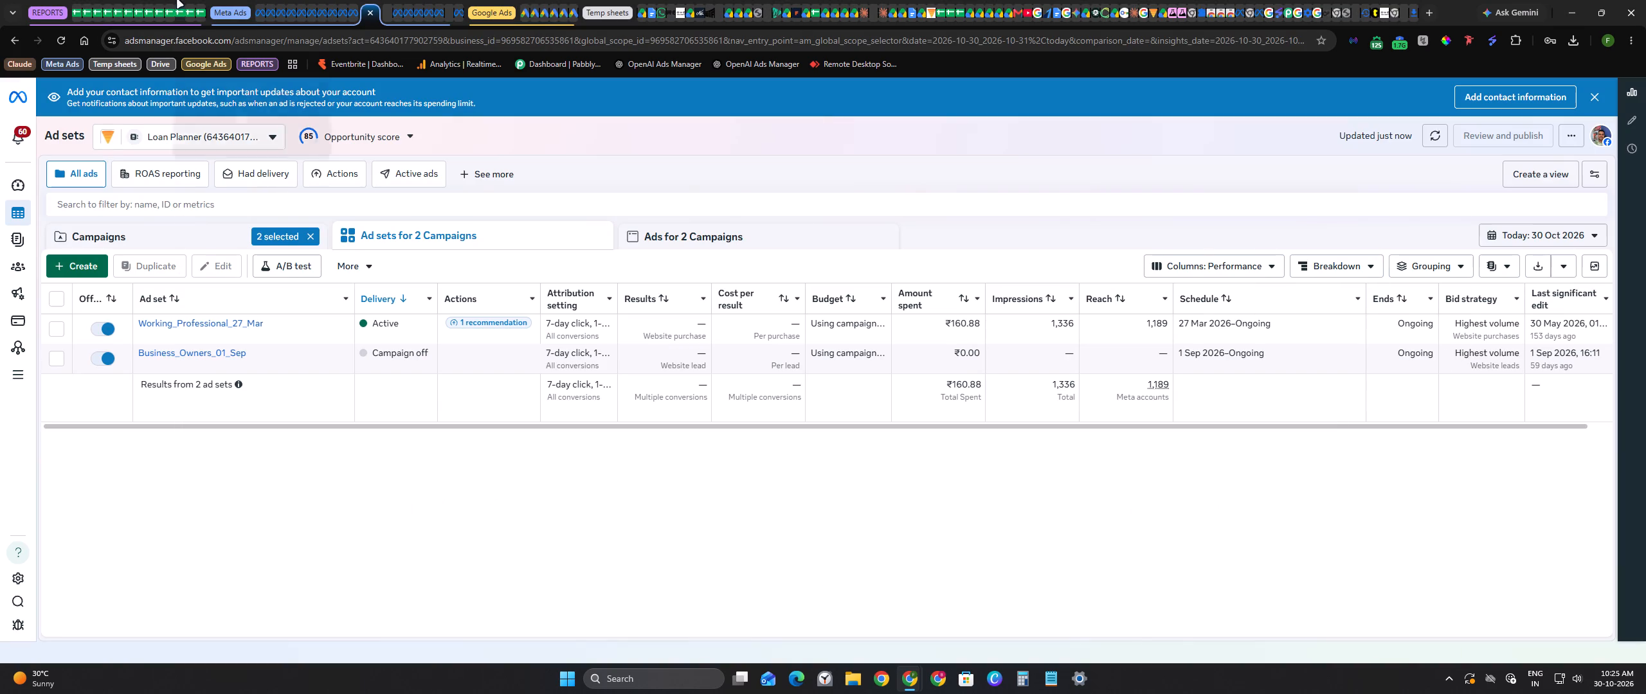
pyautogui.click(147, 0)
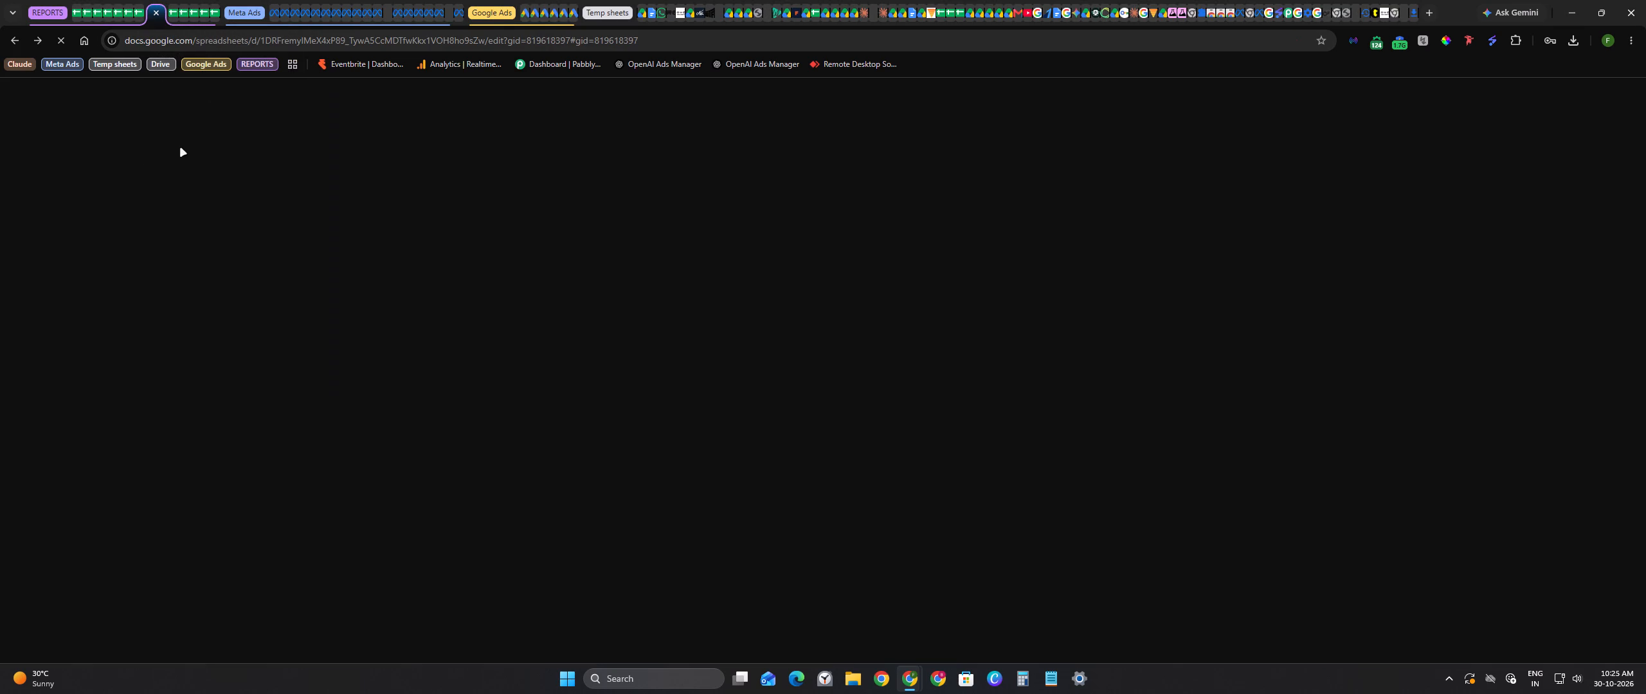
pyautogui.hotkey('ctrl', 'Down')
pyautogui.hotkey('ctrl', 'Down')
pyautogui.hotkey('ctrl', 'Down')
pyautogui.hotkey('ctrl', 'Down')
pyautogui.hotkey('ctrl', 'Down')
pyautogui.hotkey('ctrl', 'Down')
pyautogui.hotkey('ctrl', 'Down')
pyautogui.hotkey('ctrl', 'Down')
pyautogui.hotkey('ctrl', 'Down')
pyautogui.hotkey('ctrl', 'Down')
pyautogui.hotkey('ctrl', 'Down')
pyautogui.hotkey('ctrl', 'Down')
pyautogui.hotkey('ctrl', 'Down')
pyautogui.hotkey('ctrl', 'Down')
pyautogui.hotkey('ctrl', 'Down')
pyautogui.hotkey('ctrl', 'Down')
pyautogui.hotkey('ctrl', 'Down')
pyautogui.hotkey('ctrl', 'Down')
pyautogui.hotkey('ctrl', 'Down')
pyautogui.hotkey('ctrl', 'Down')
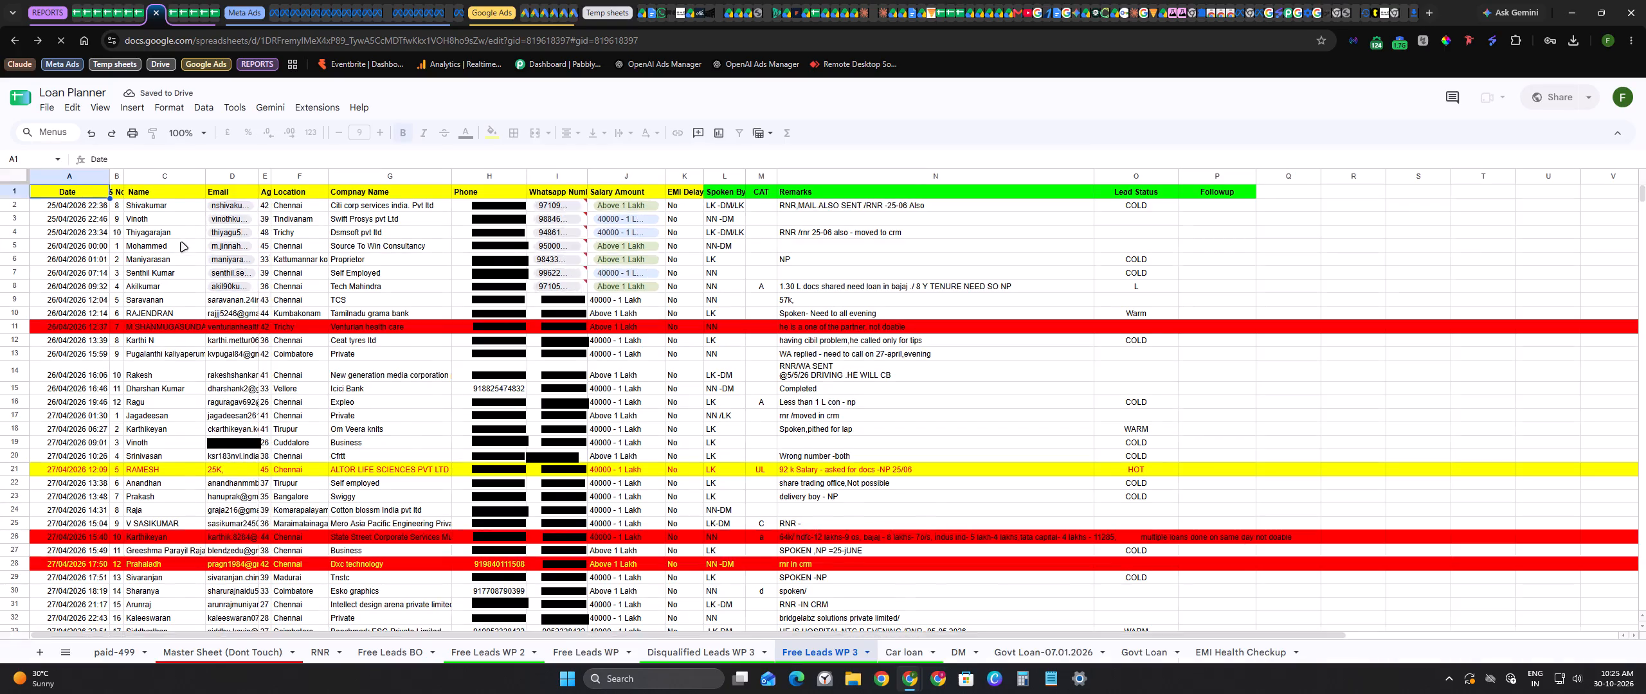
pyautogui.hotkey('ctrl', 'Up')
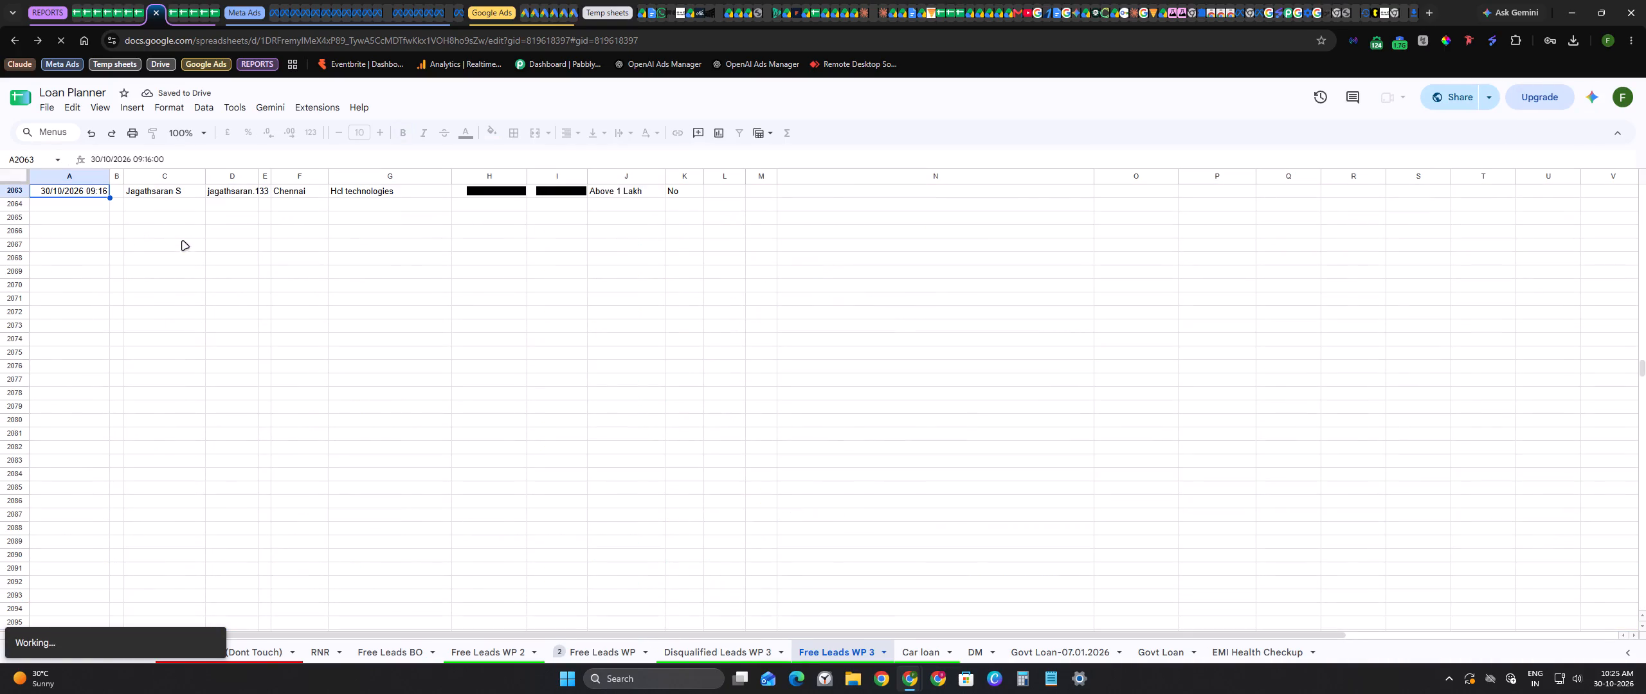
pyautogui.scroll(2, 185, 241)
pyautogui.scroll(1, 80, 364)
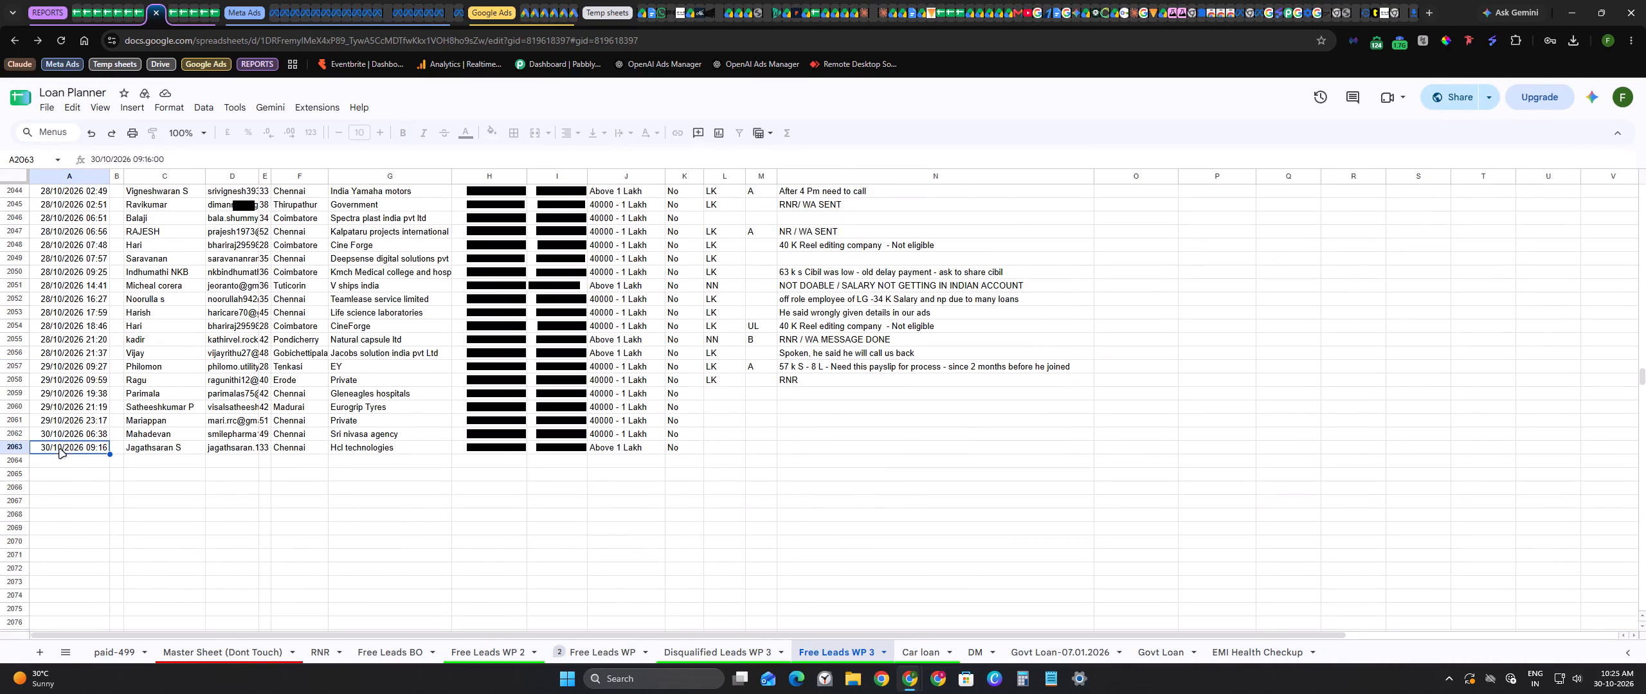
pyautogui.moveTo(68, 420); pyautogui.dragTo(49, 332)
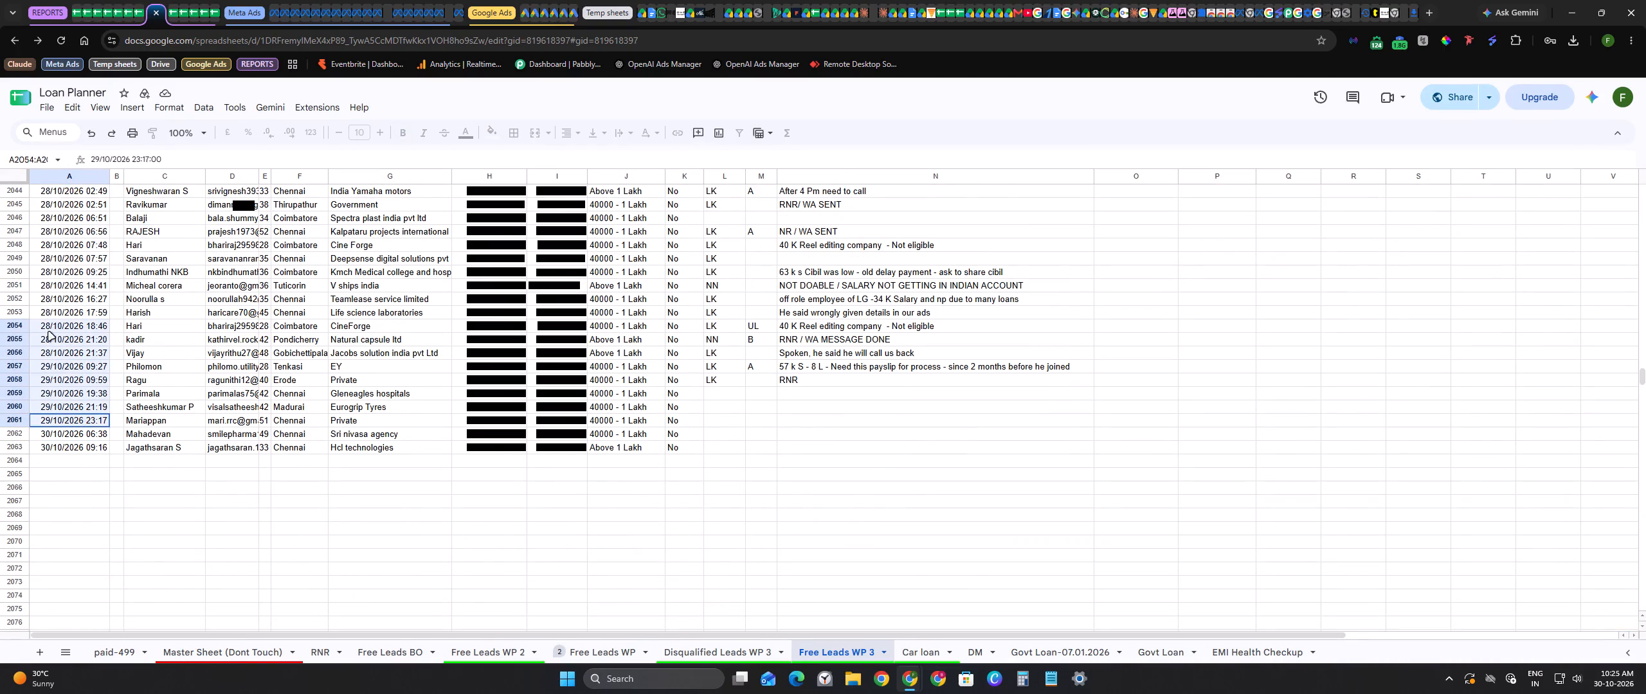
pyautogui.moveTo(49, 332); pyautogui.dragTo(45, 366)
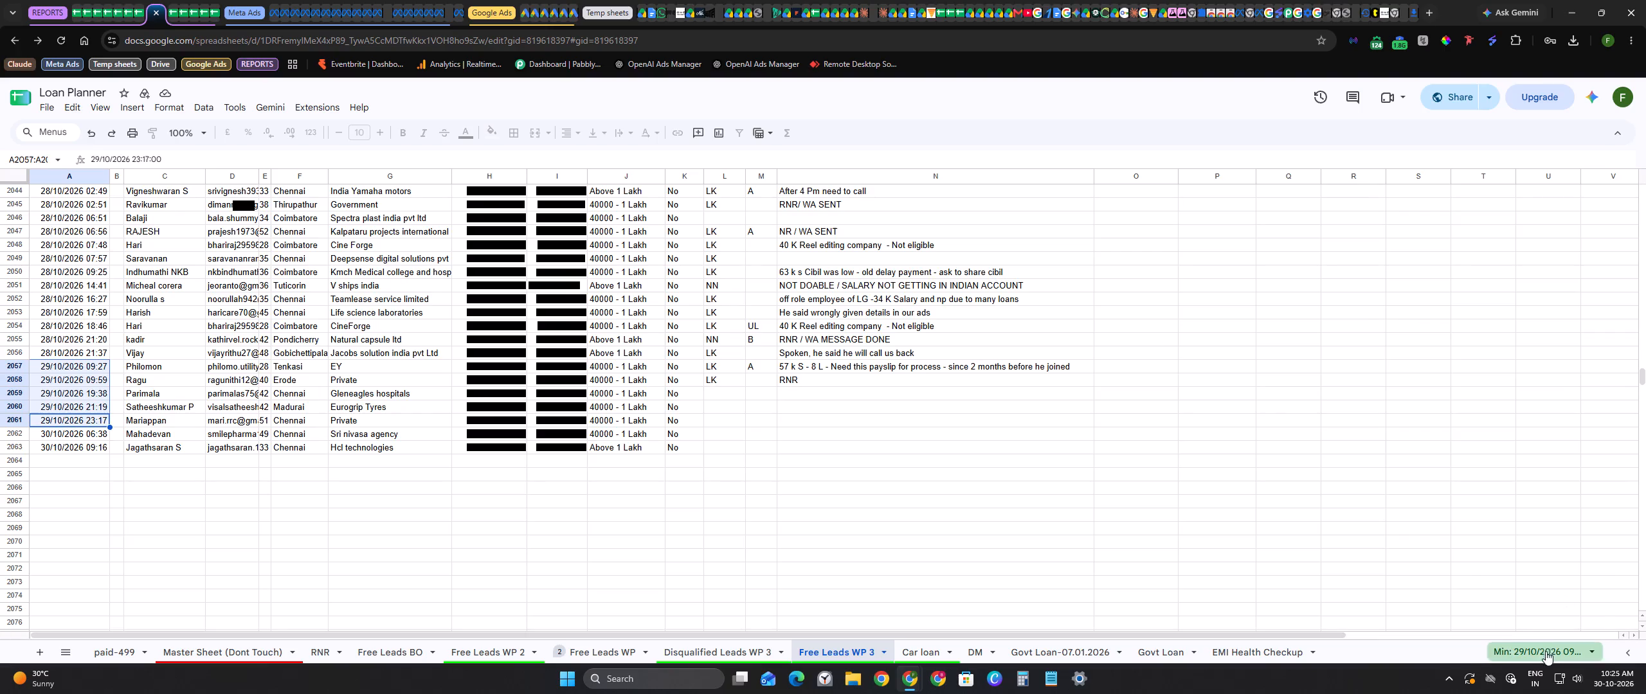
pyautogui.click(1546, 651)
pyautogui.click(1524, 634)
pyautogui.moveTo(92, 436); pyautogui.dragTo(91, 452)
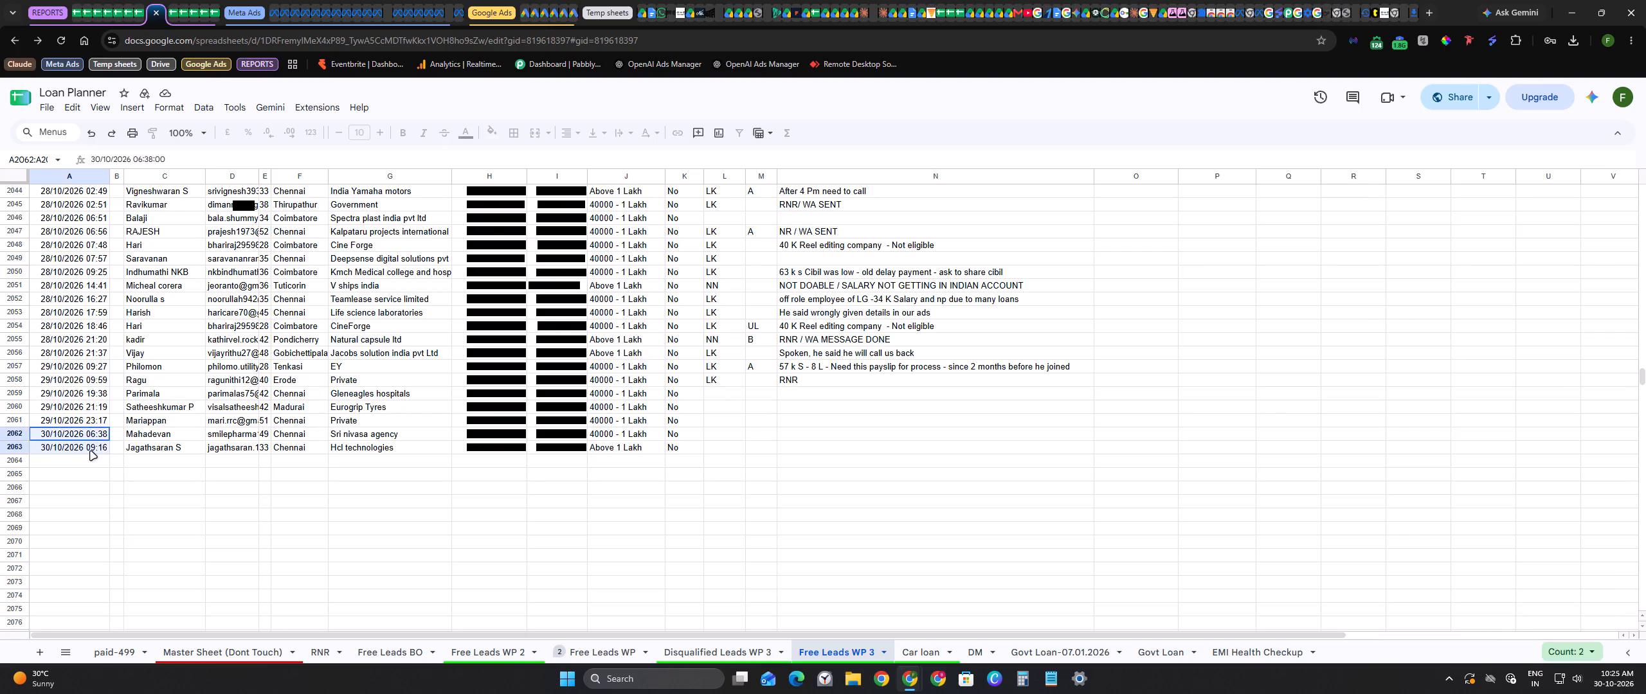
# Set LoanPlanner's leads to 5 for yesterday and 2 for today in the dashboard, and sync the LoanPlanner entry.
pyautogui.hotkey('alt', 'Tab')
pyautogui.press('5')
pyautogui.press('Tab')
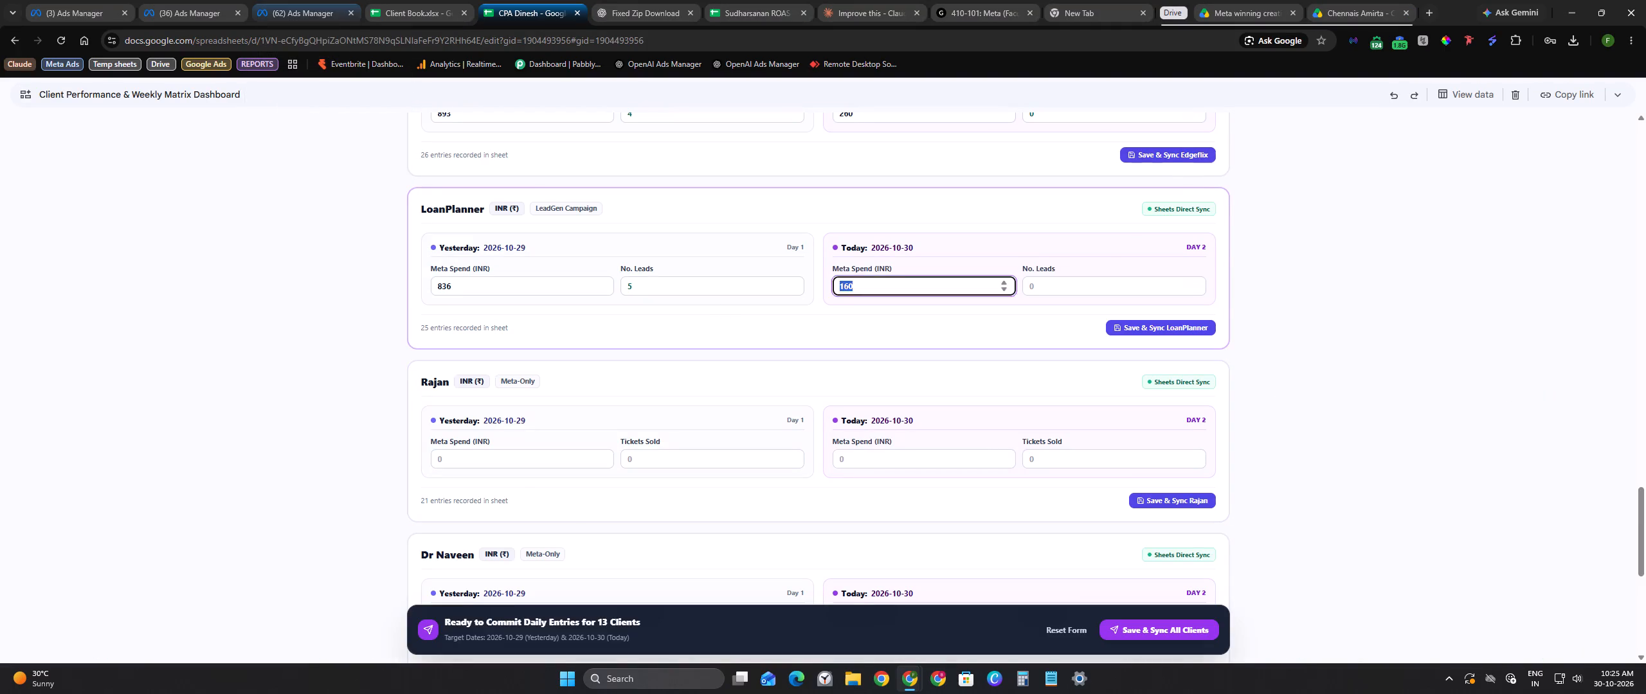
pyautogui.press('Tab')
pyautogui.press('2')
pyautogui.click(1162, 333)
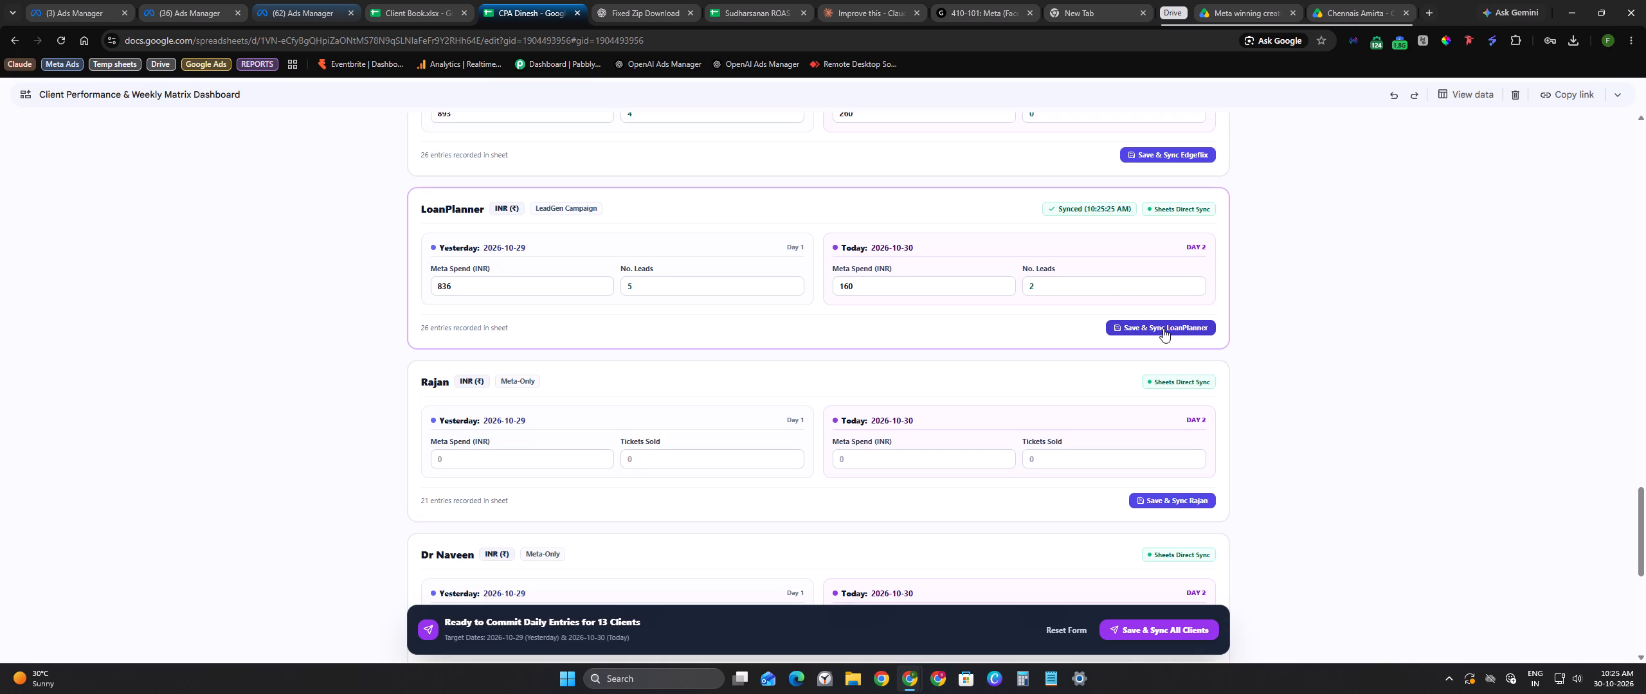
# Save and sync the batch daily entries for all 13 clients in the dashboard.
pyautogui.scroll(-3, 614, 328)
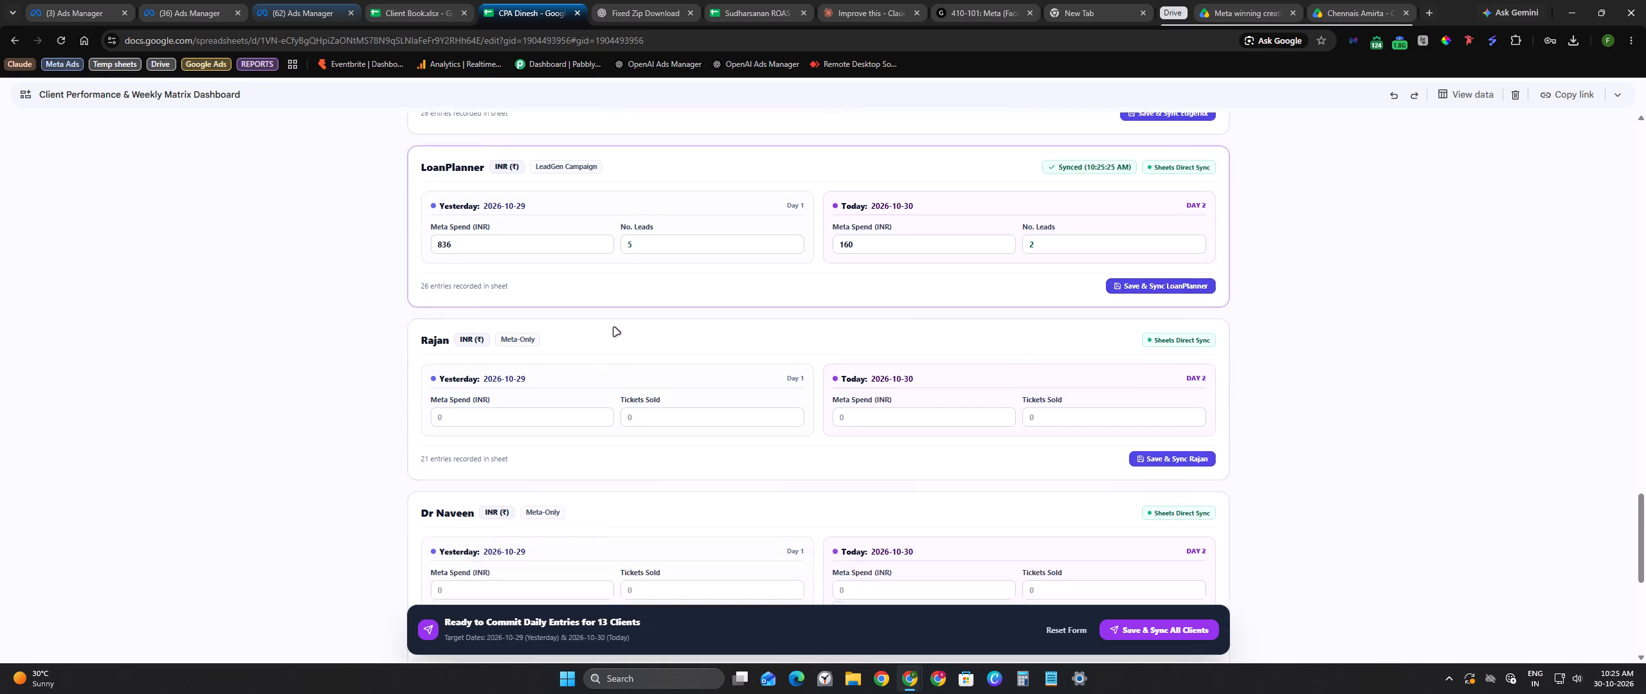
pyautogui.scroll(5, 604, 337)
pyautogui.scroll(-10, 1231, 423)
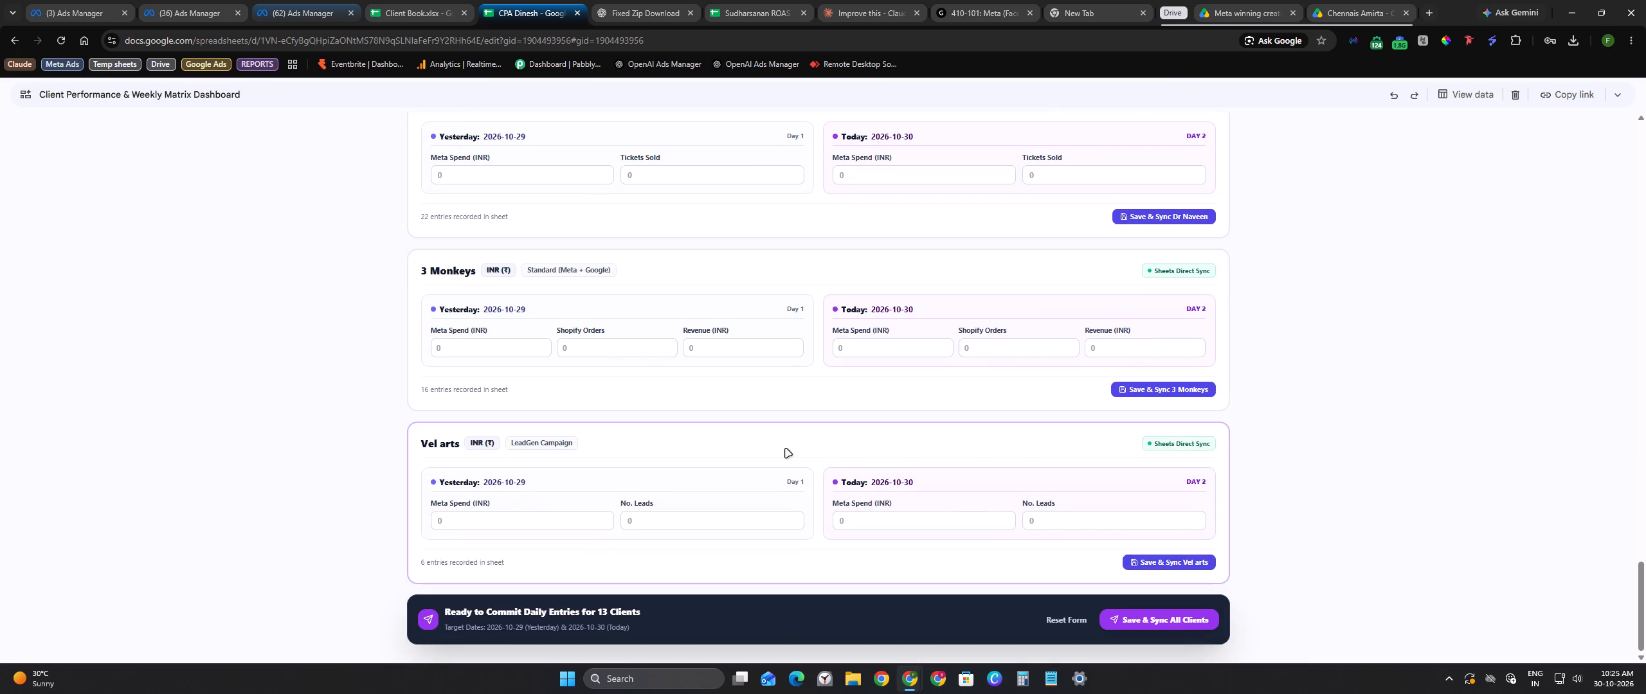
pyautogui.scroll(20, 613, 456)
pyautogui.scroll(9, 613, 456)
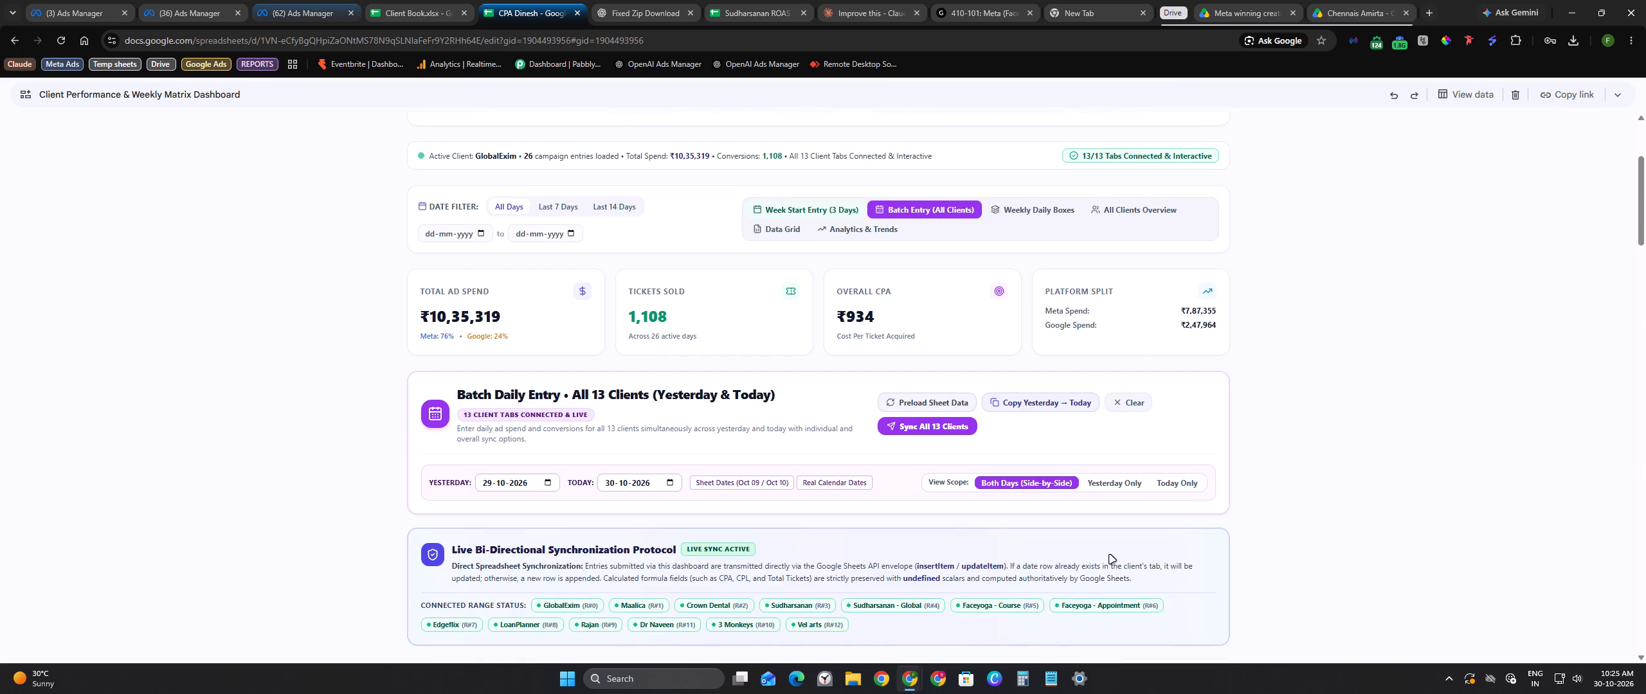
pyautogui.scroll(-6, 1096, 560)
pyautogui.click(1147, 634)
# Show GlobalExim's Weekly Daily Boxes and examine the daily figures for Week 4 (26-Oct to 30-Oct).
pyautogui.scroll(6, 950, 454)
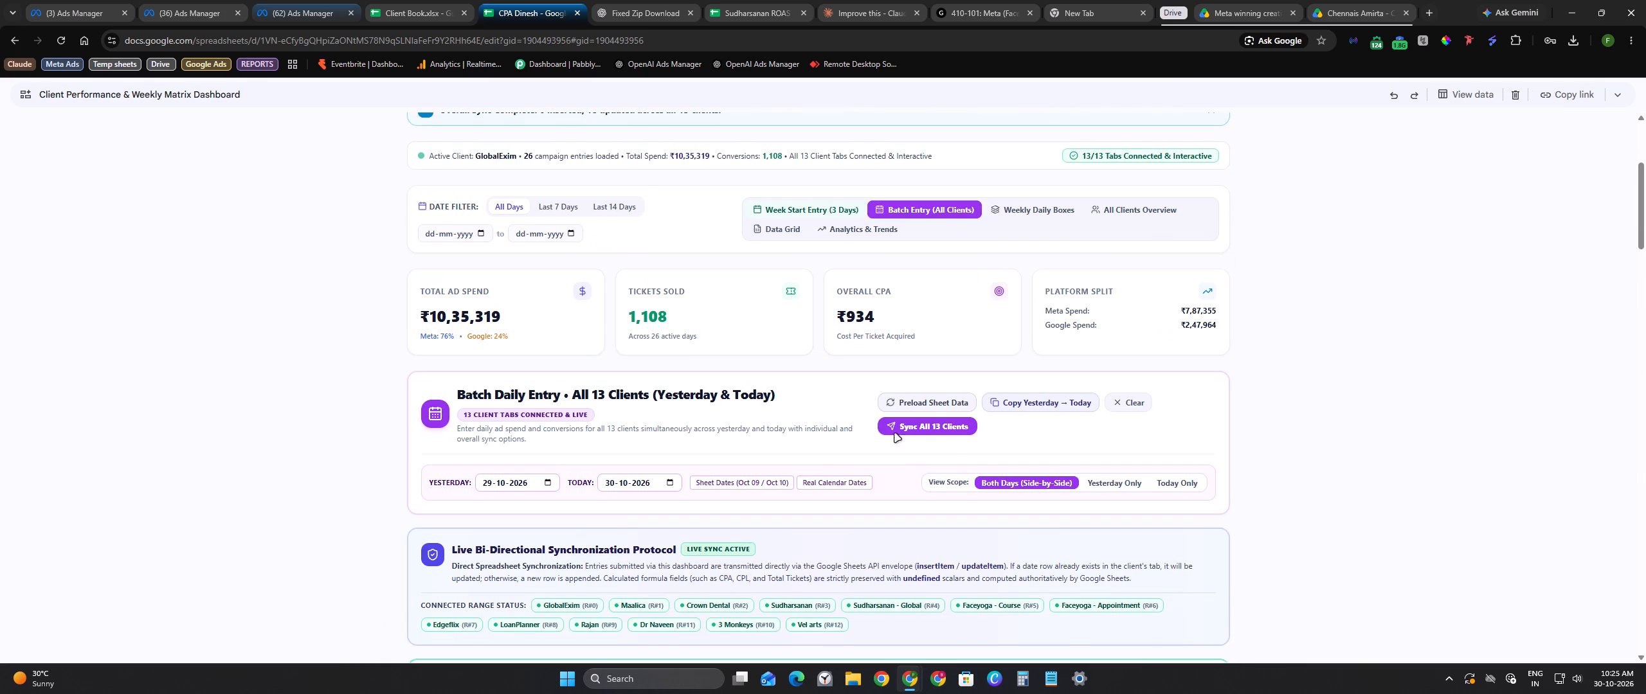
pyautogui.click(1028, 216)
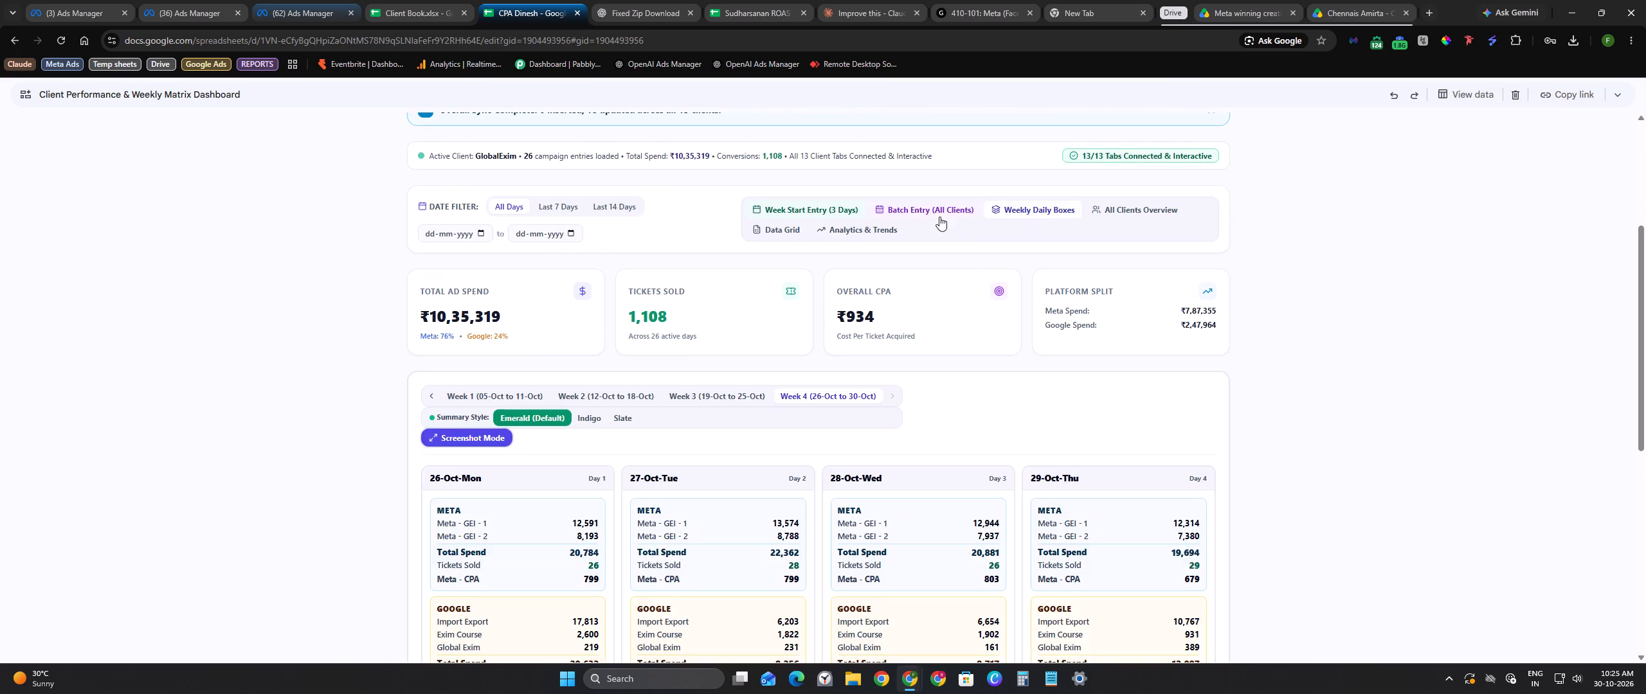
pyautogui.scroll(3, 640, 204)
pyautogui.scroll(-6, 795, 425)
pyautogui.scroll(6, 804, 419)
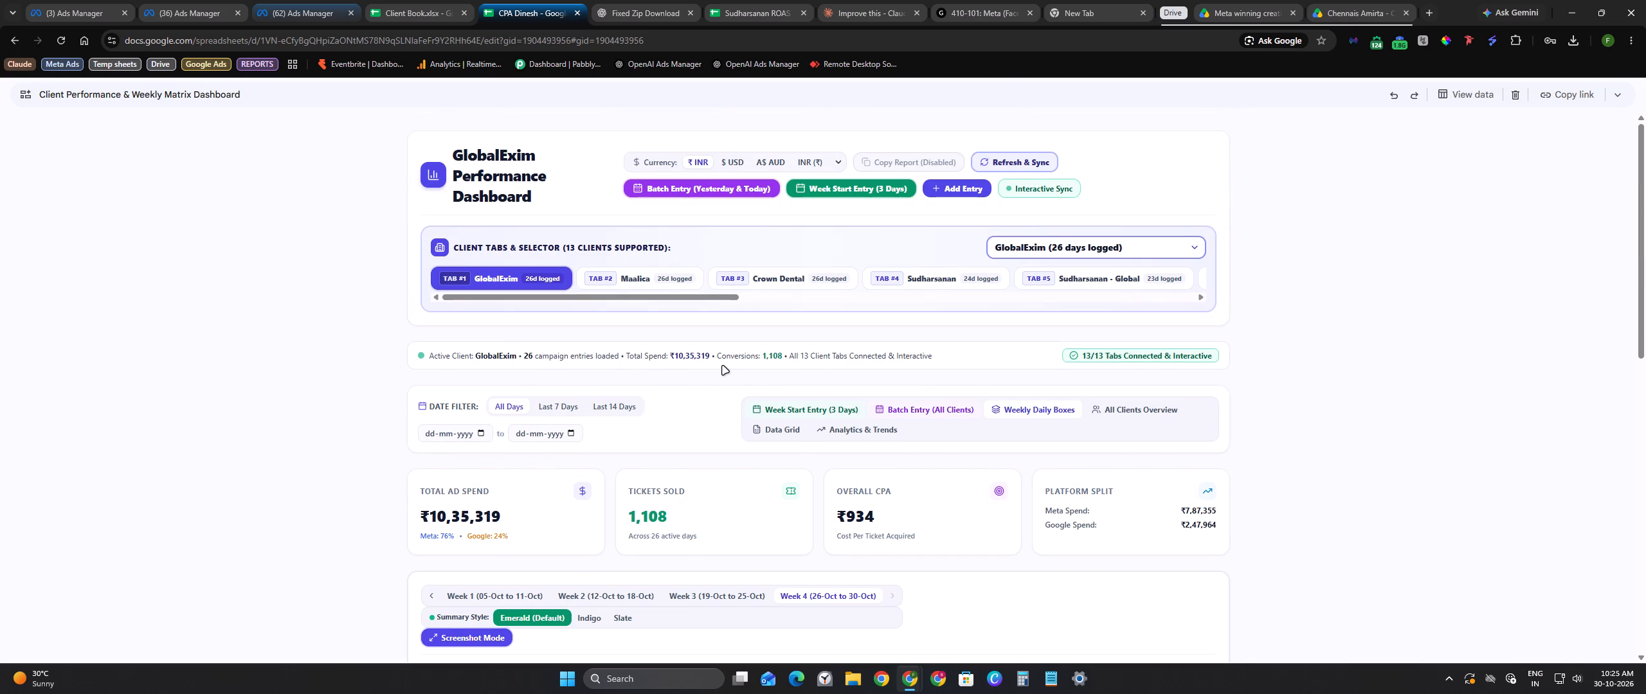
pyautogui.scroll(-5, 723, 366)
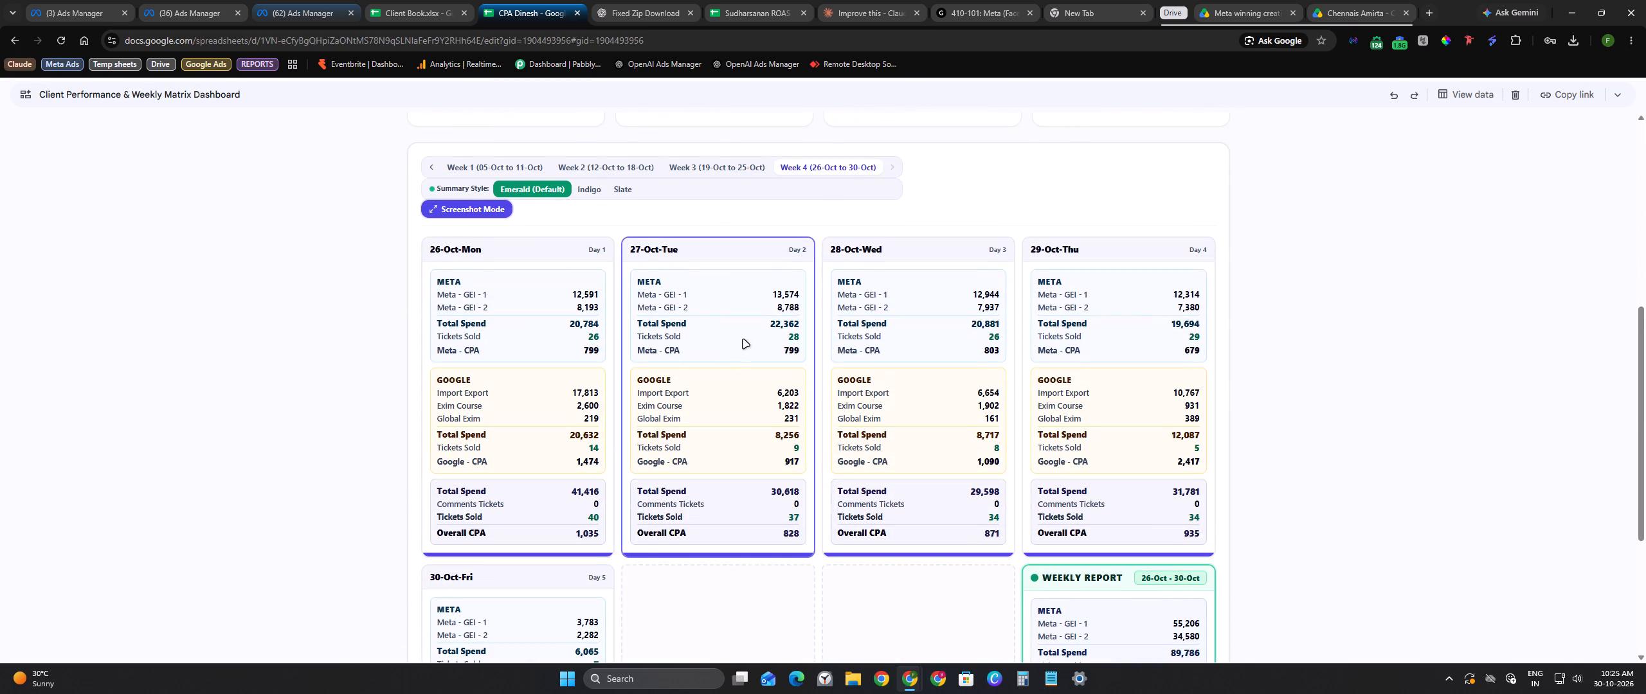
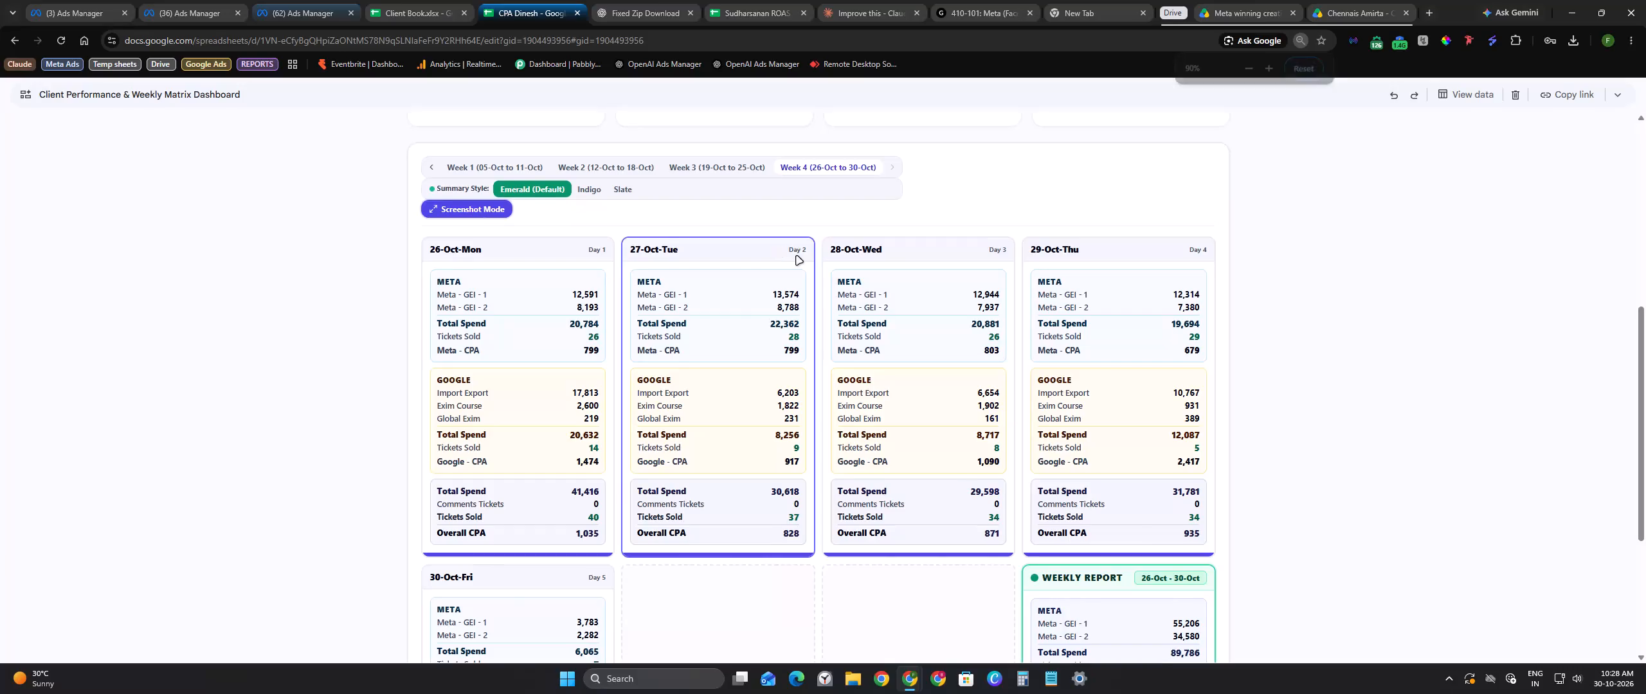
# Capture a screenshot of GlobalExim's Week 4 daily boxes, from 26-Oct-Mon to 30-Oct-Fri, including the weekly report card.
pyautogui.scroll(1, 1020, 265)
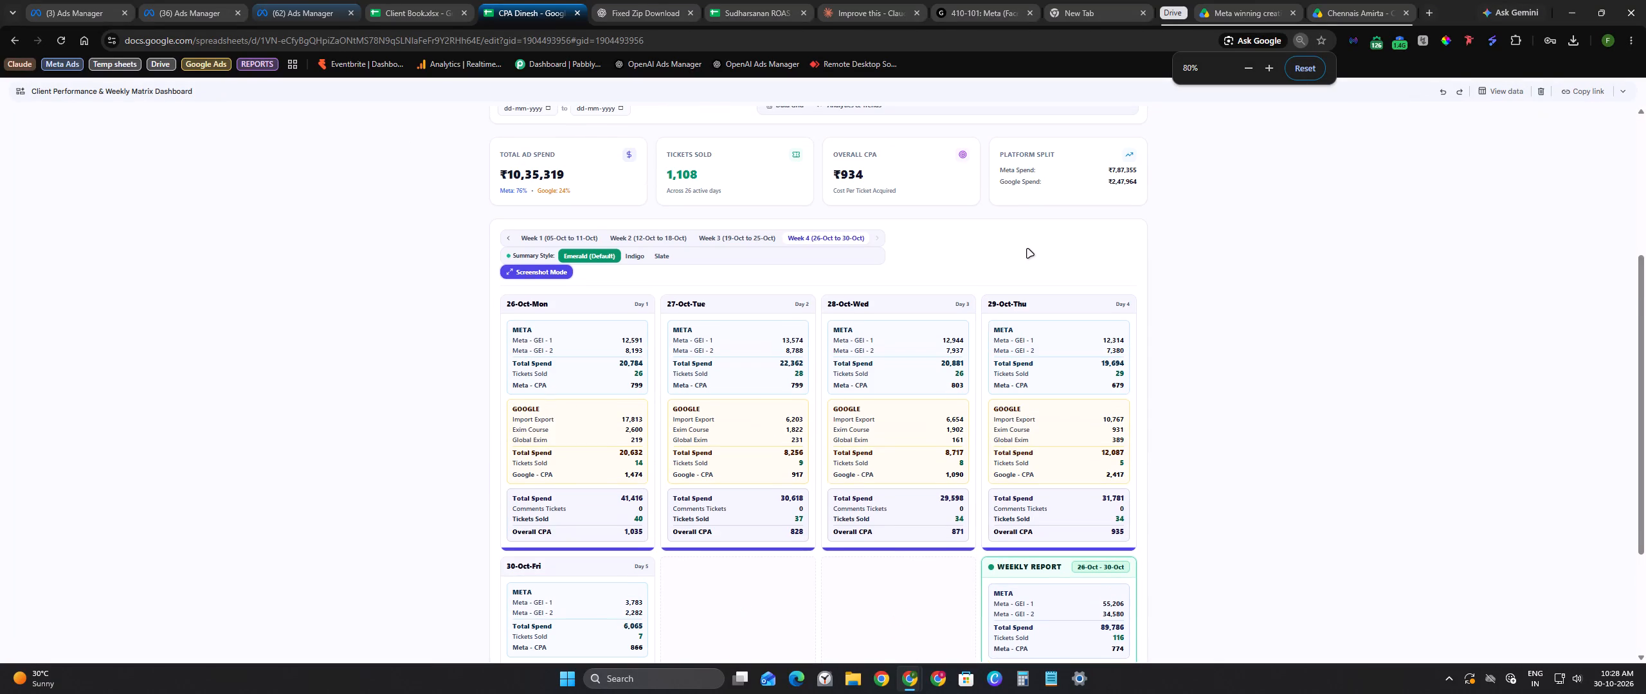
pyautogui.keyDown('ctrl'); pyautogui.scroll(-4, 1058, 251); pyautogui.keyUp('ctrl')
pyautogui.keyDown('ctrl'); pyautogui.scroll(2, 975, 243); pyautogui.keyUp('ctrl')
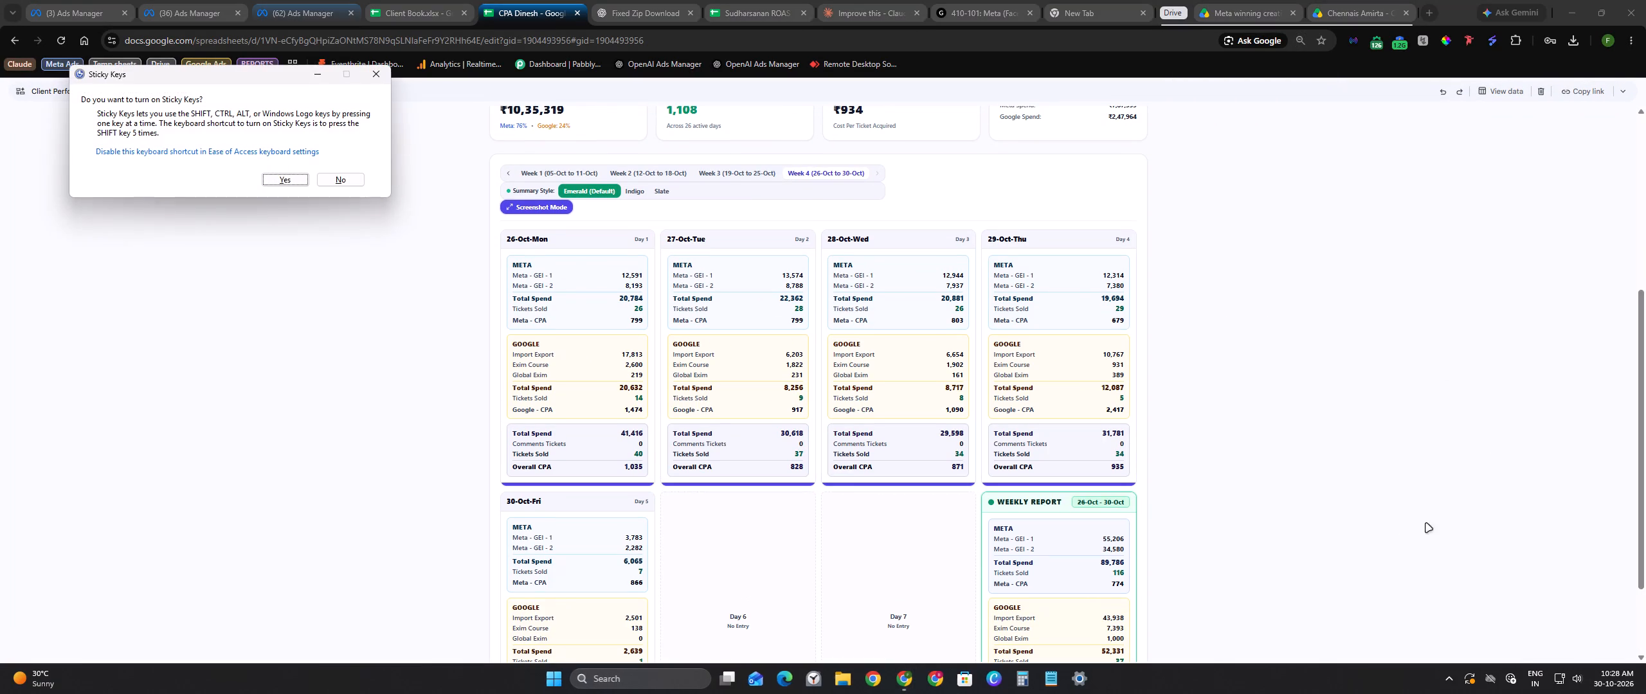
pyautogui.scroll(1, 769, 360)
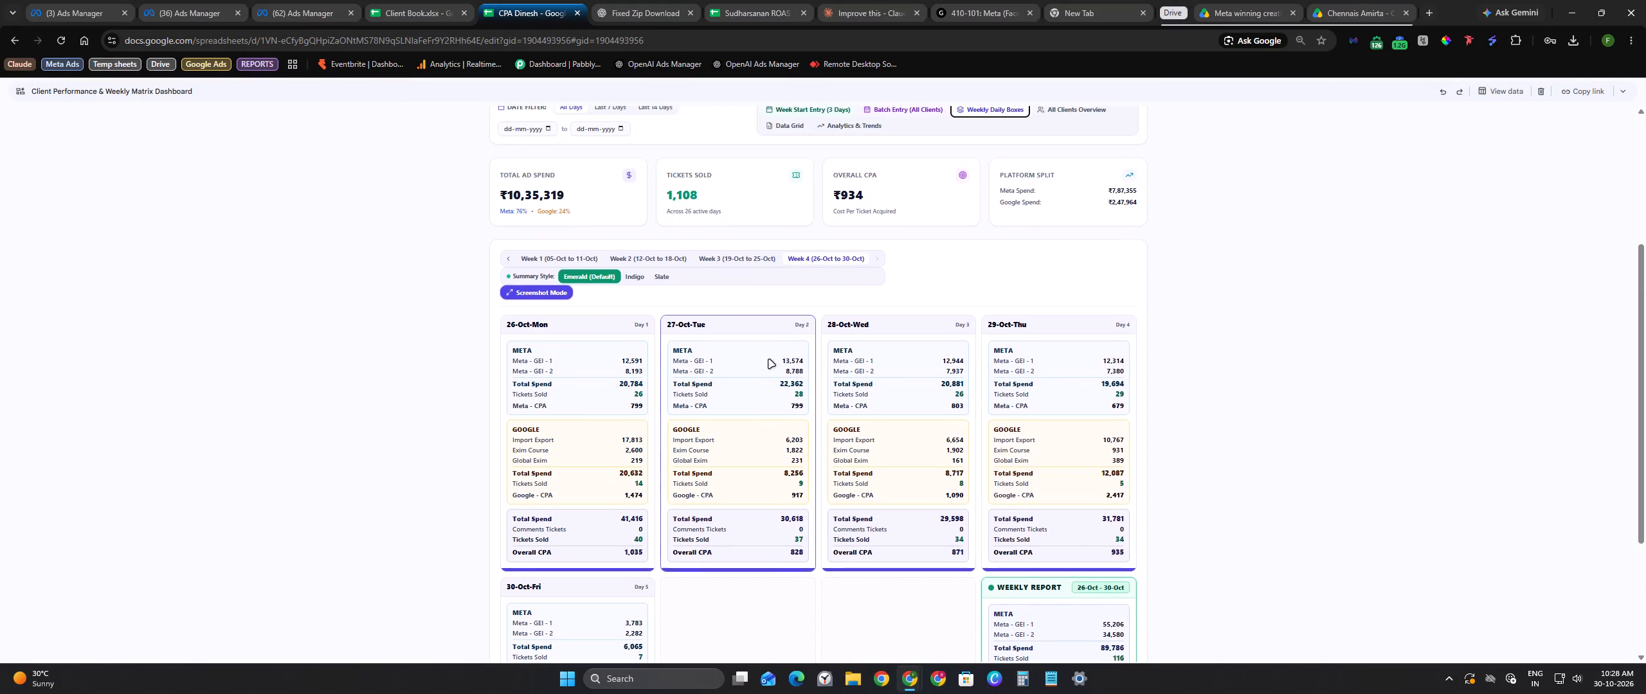
pyautogui.scroll(-7, 769, 360)
pyautogui.scroll(-1, 1263, 208)
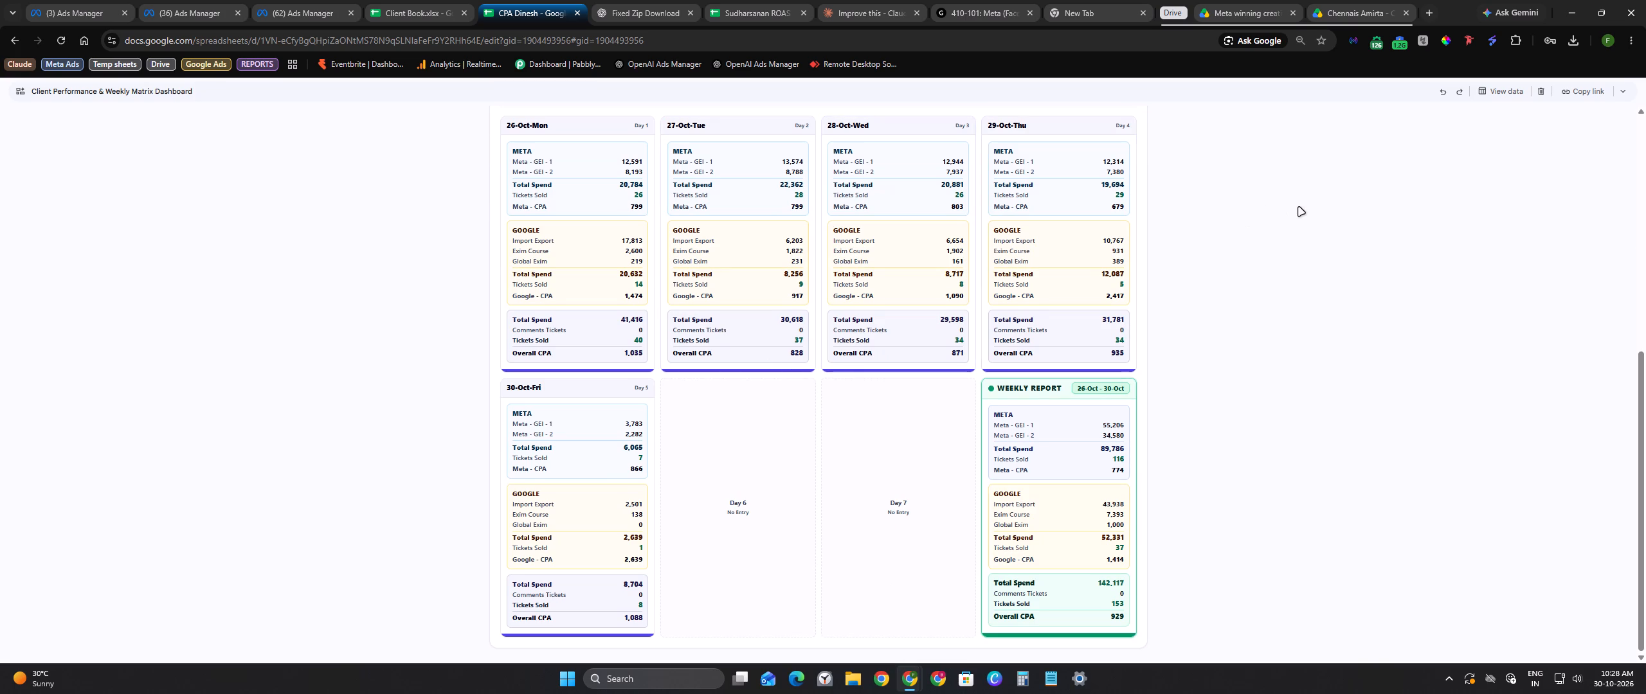
pyautogui.middleClick(1299, 208)
pyautogui.press('Print')
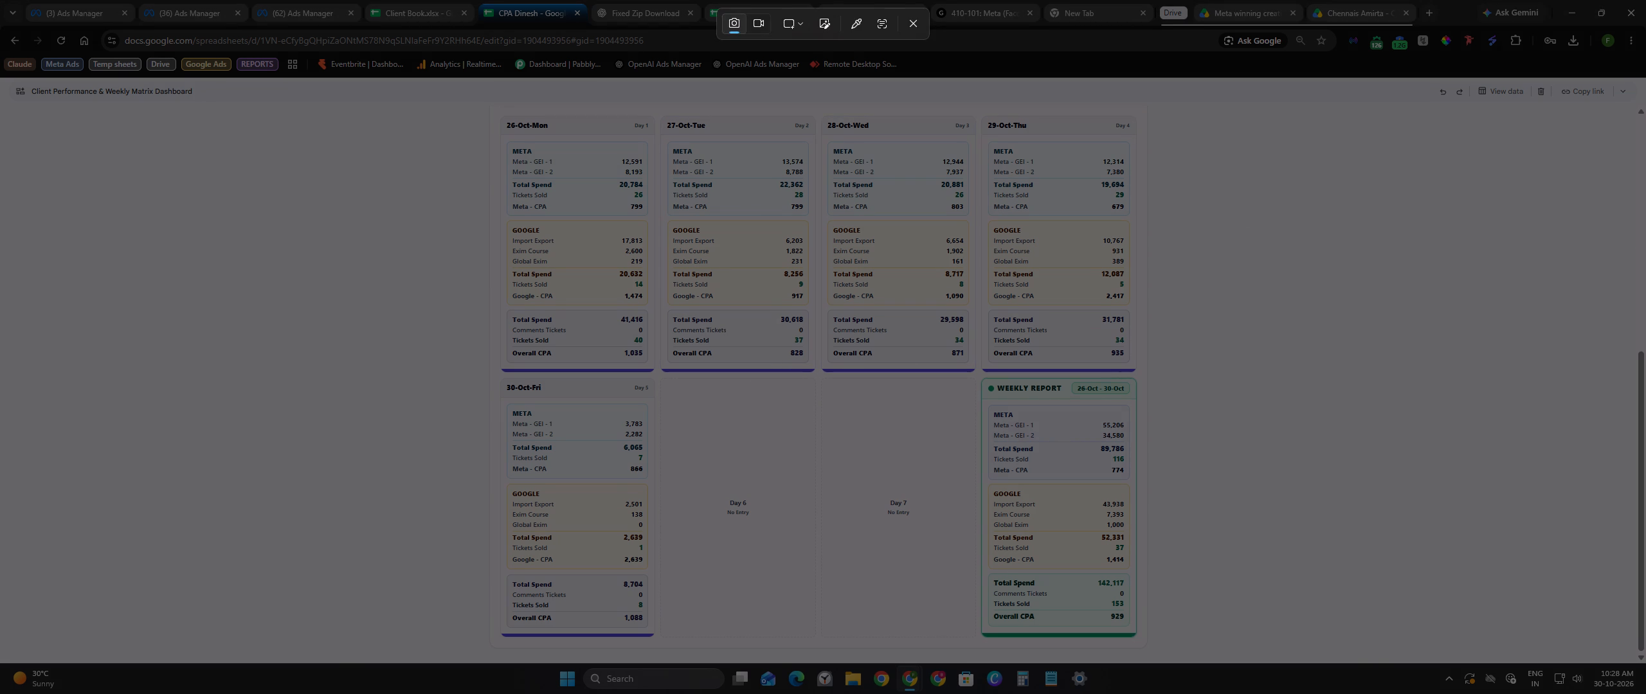
pyautogui.moveTo(497, 113); pyautogui.dragTo(1173, 638)
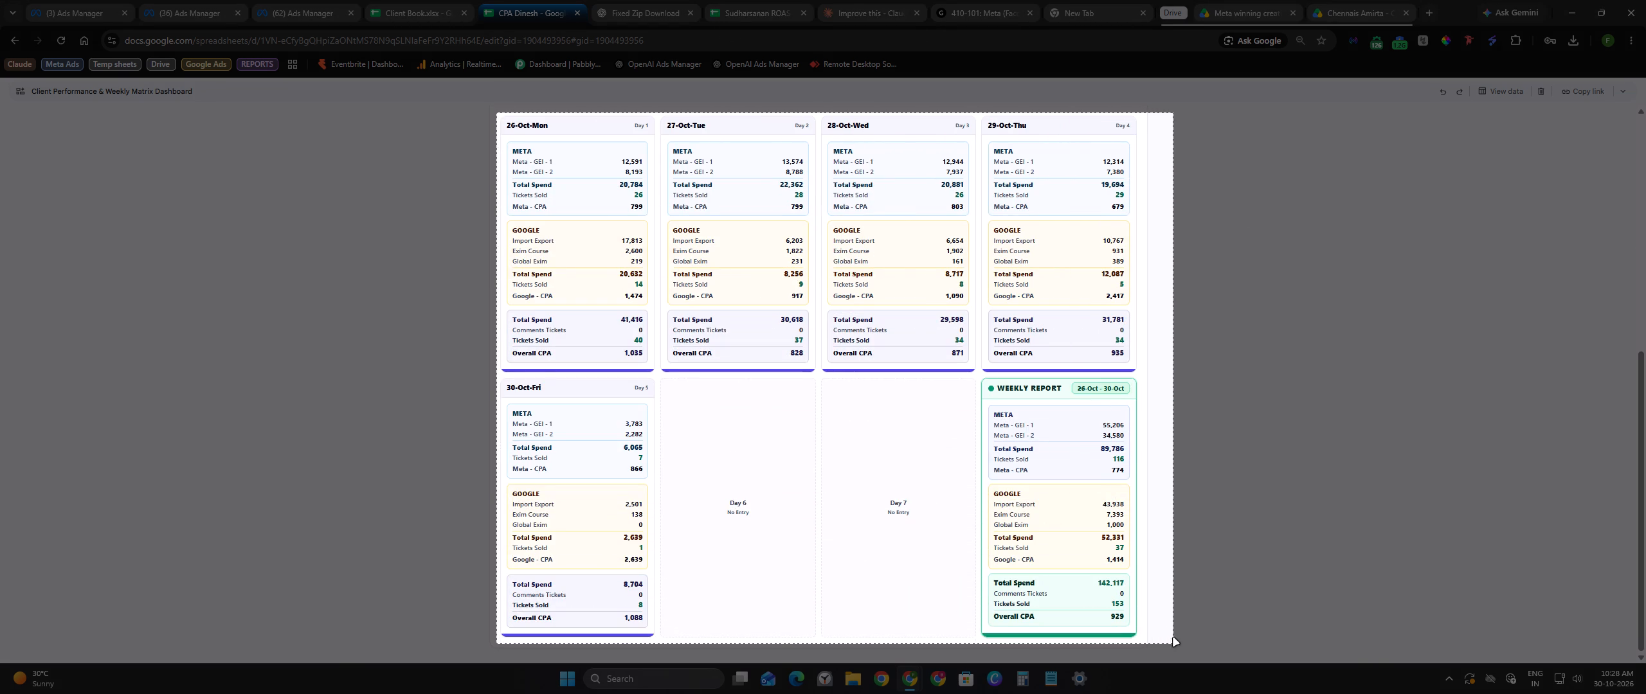
pyautogui.moveTo(1173, 638); pyautogui.dragTo(1148, 639)
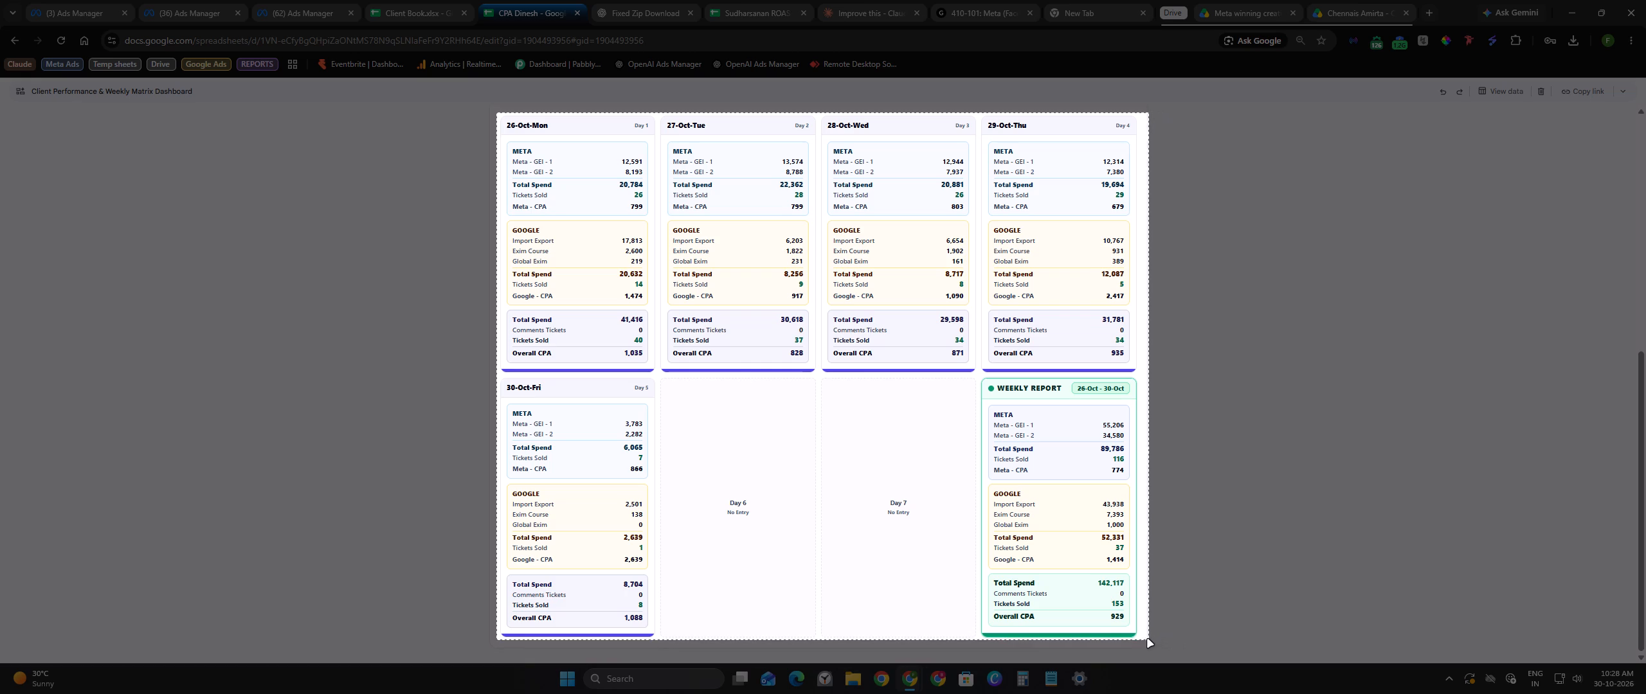
pyautogui.moveTo(1148, 639); pyautogui.dragTo(1141, 639)
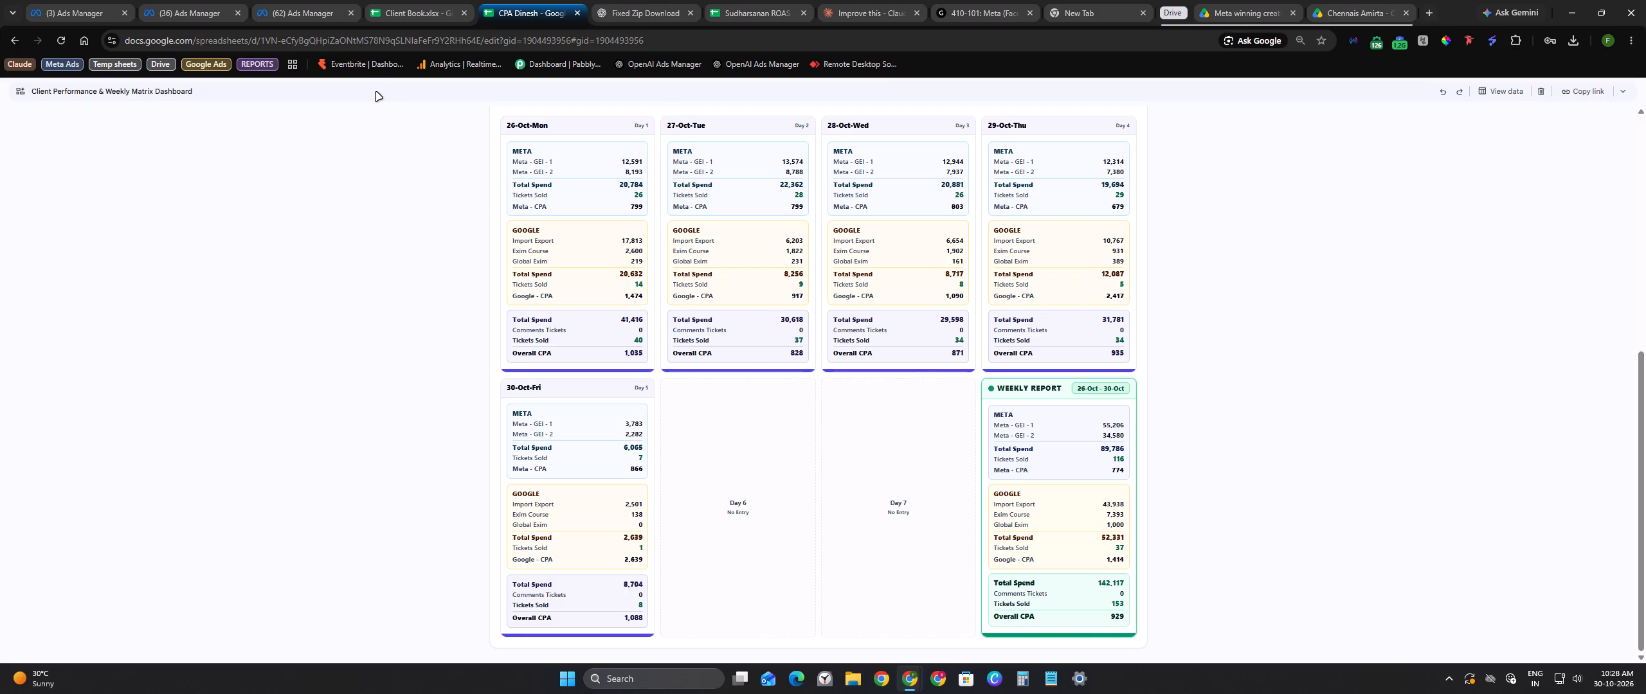
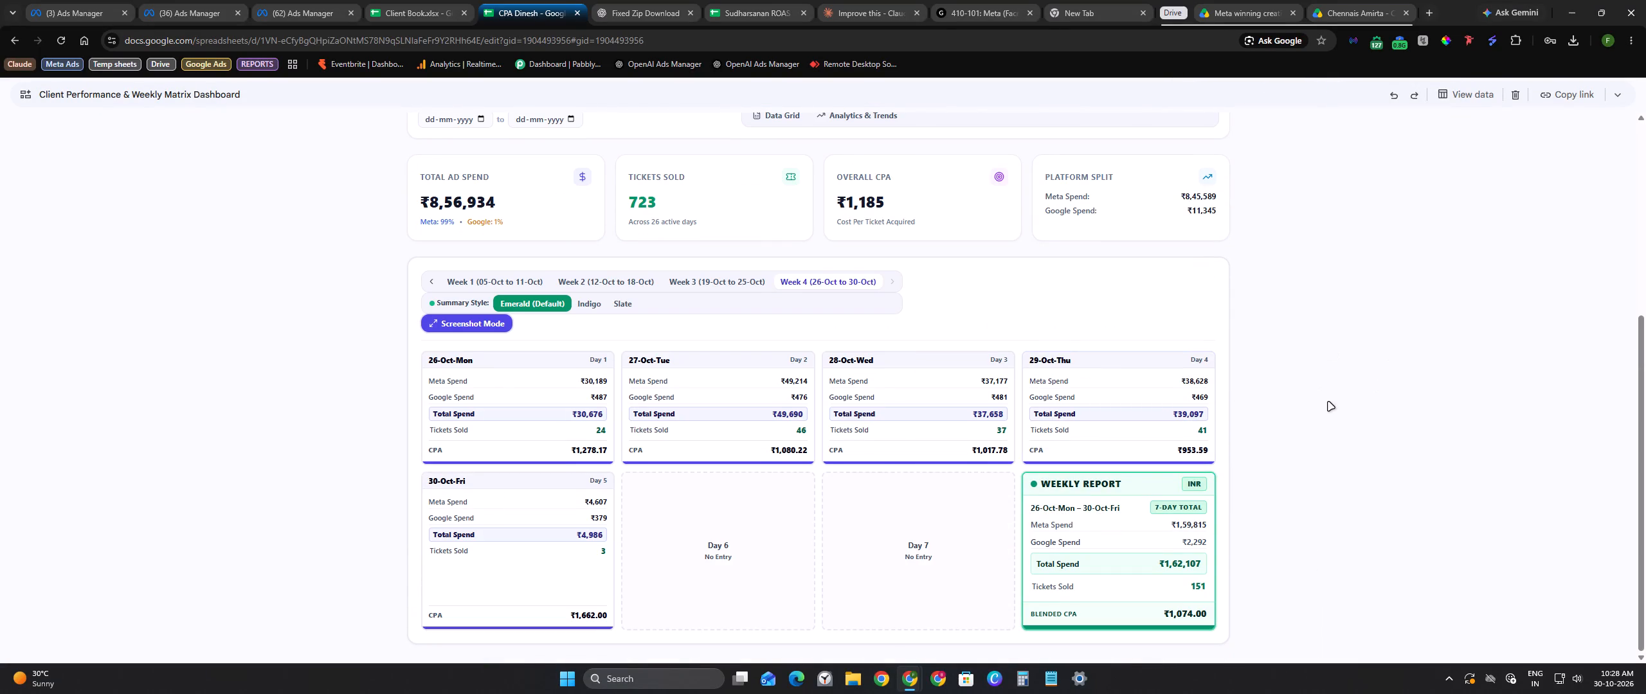
# Capture a screenshot of the CPA client's Week 4 report grid, covering the daily boxes from 26-Oct-Mon to 30-Oct-Fri.
pyautogui.middleClick(1328, 402)
pyautogui.press('Print')
pyautogui.moveTo(418, 349); pyautogui.dragTo(962, 603)
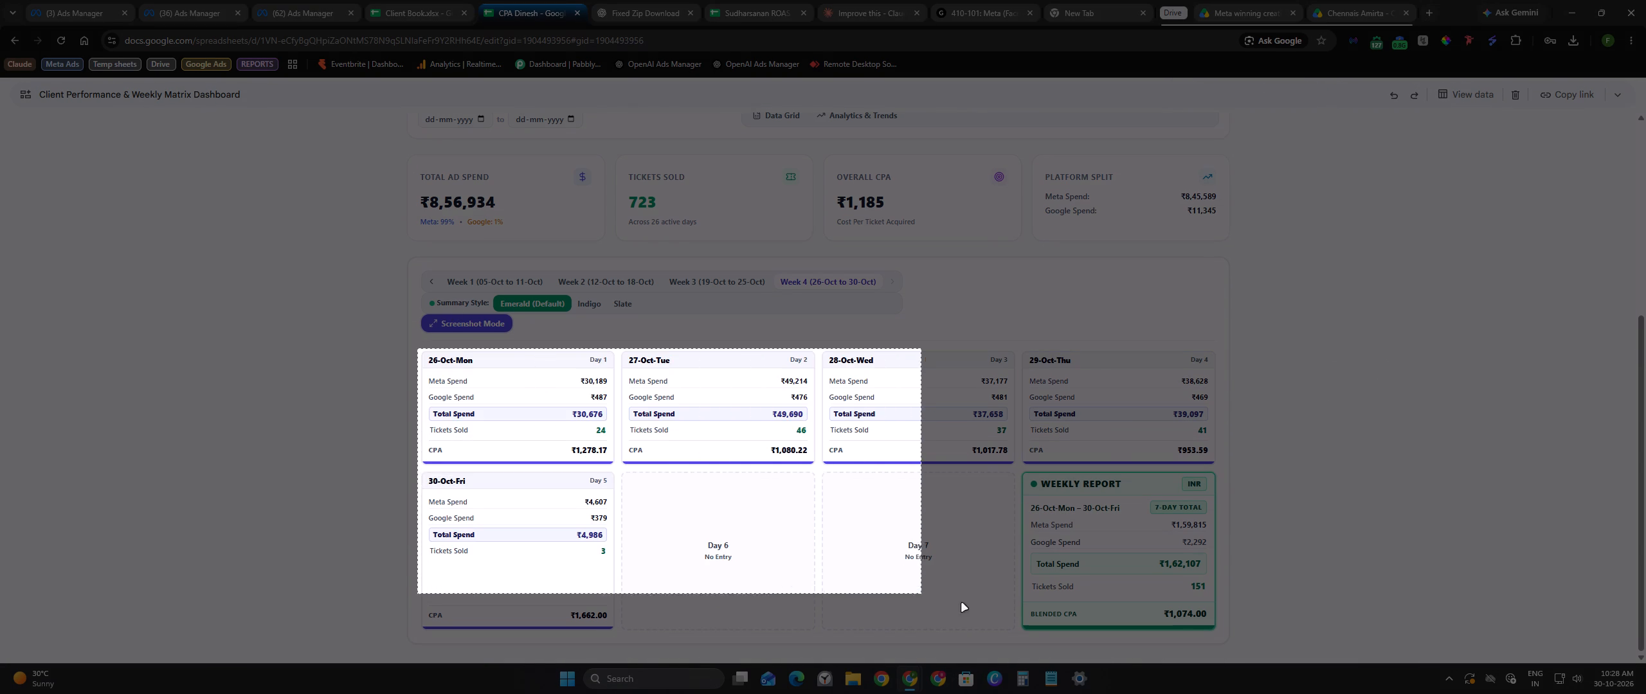
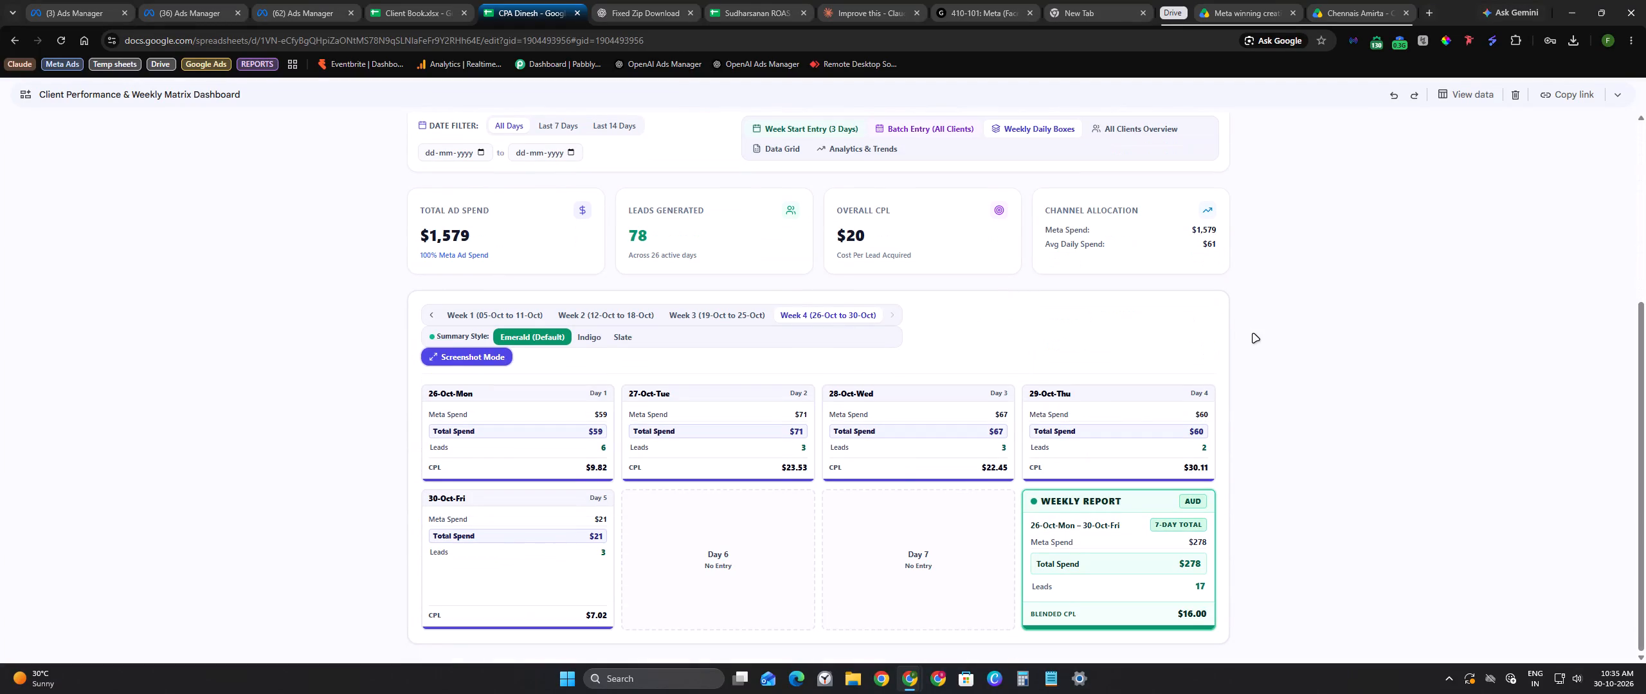
# Retake the screenshot of the CPA client's Week 4 report grid, starting at the corner of the 26-Oct-Mon box.
pyautogui.middleClick(1253, 334)
pyautogui.press('Print')
pyautogui.click(422, 378)
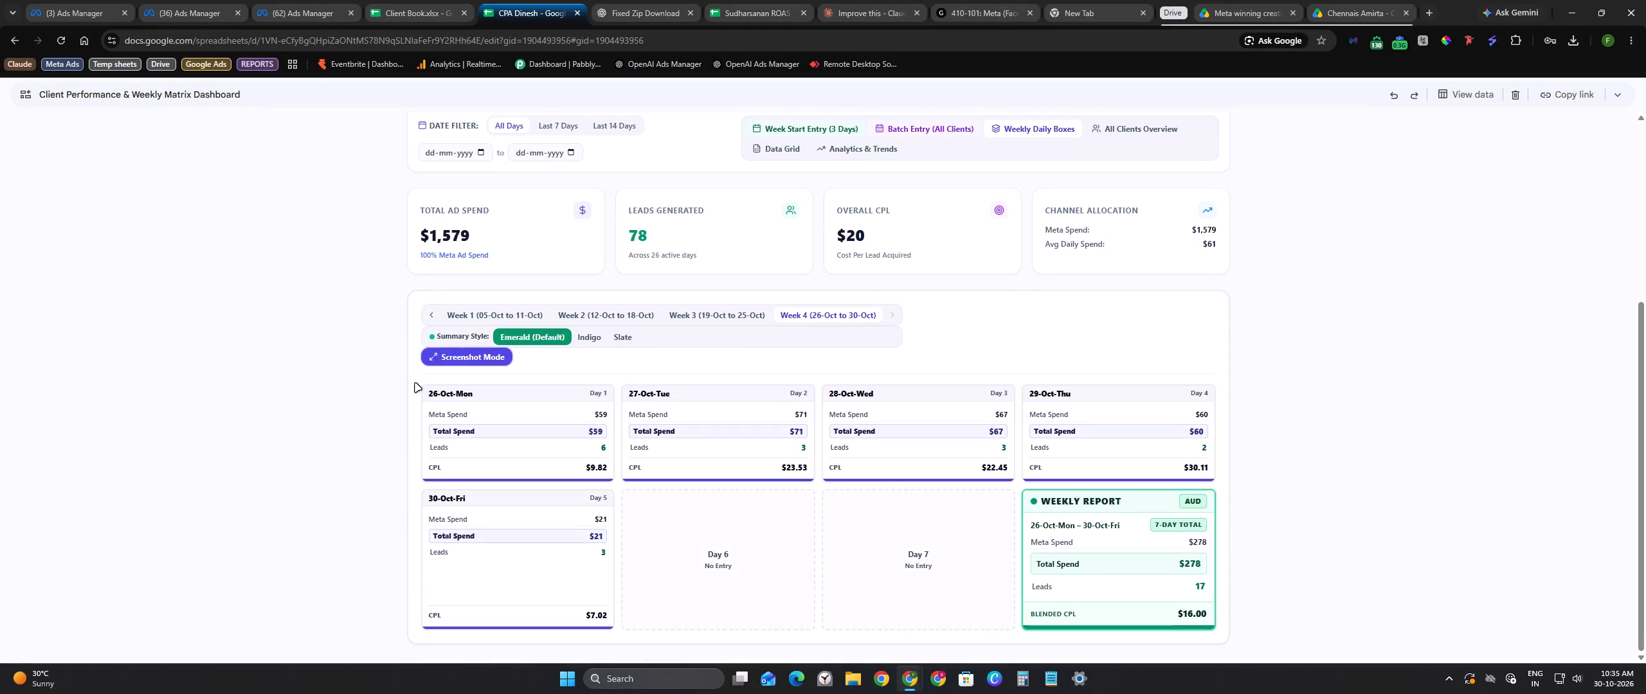
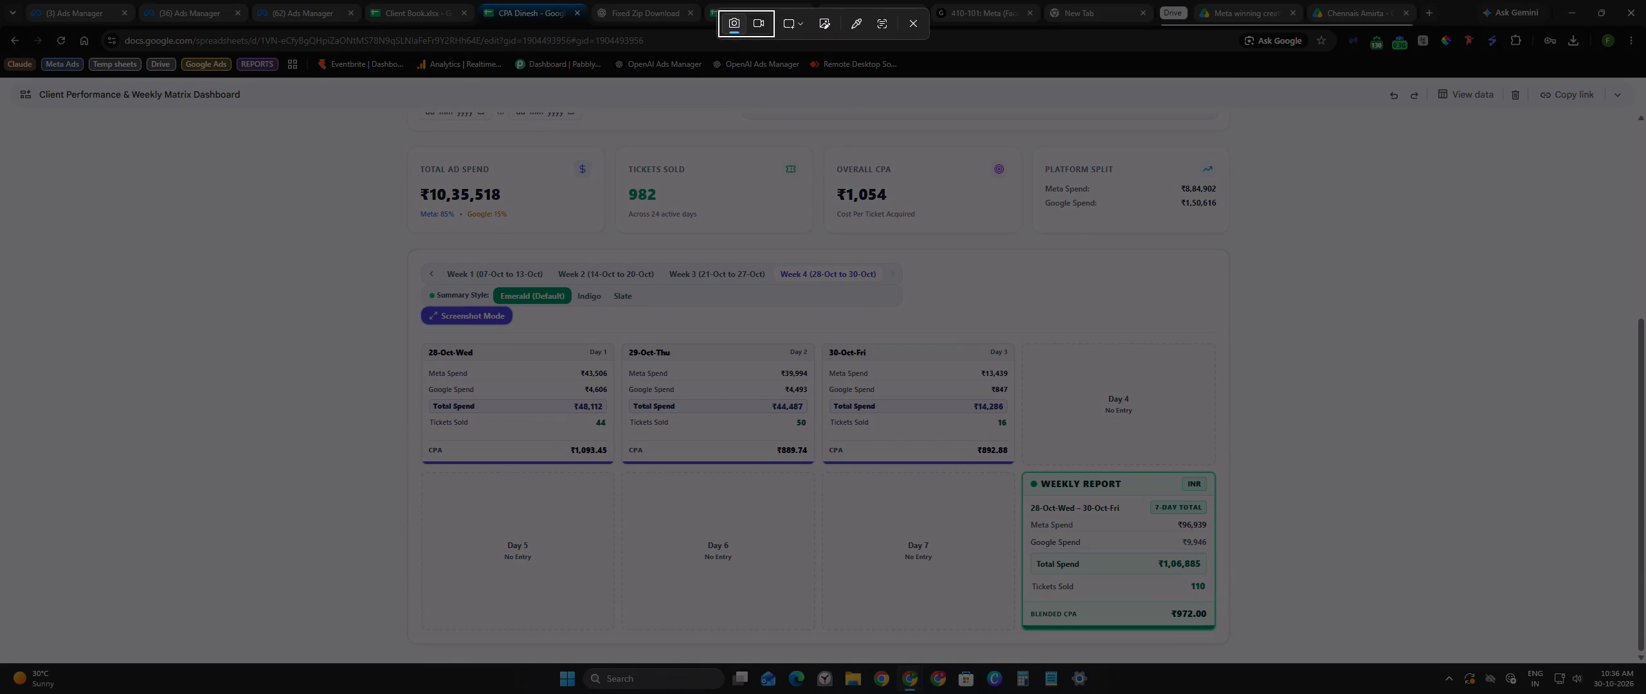
# Capture the Week 4 report grid as a screenshot, from the 28-Oct-Wed box across to the Weekly Report card.
pyautogui.moveTo(418, 339); pyautogui.dragTo(1227, 619)
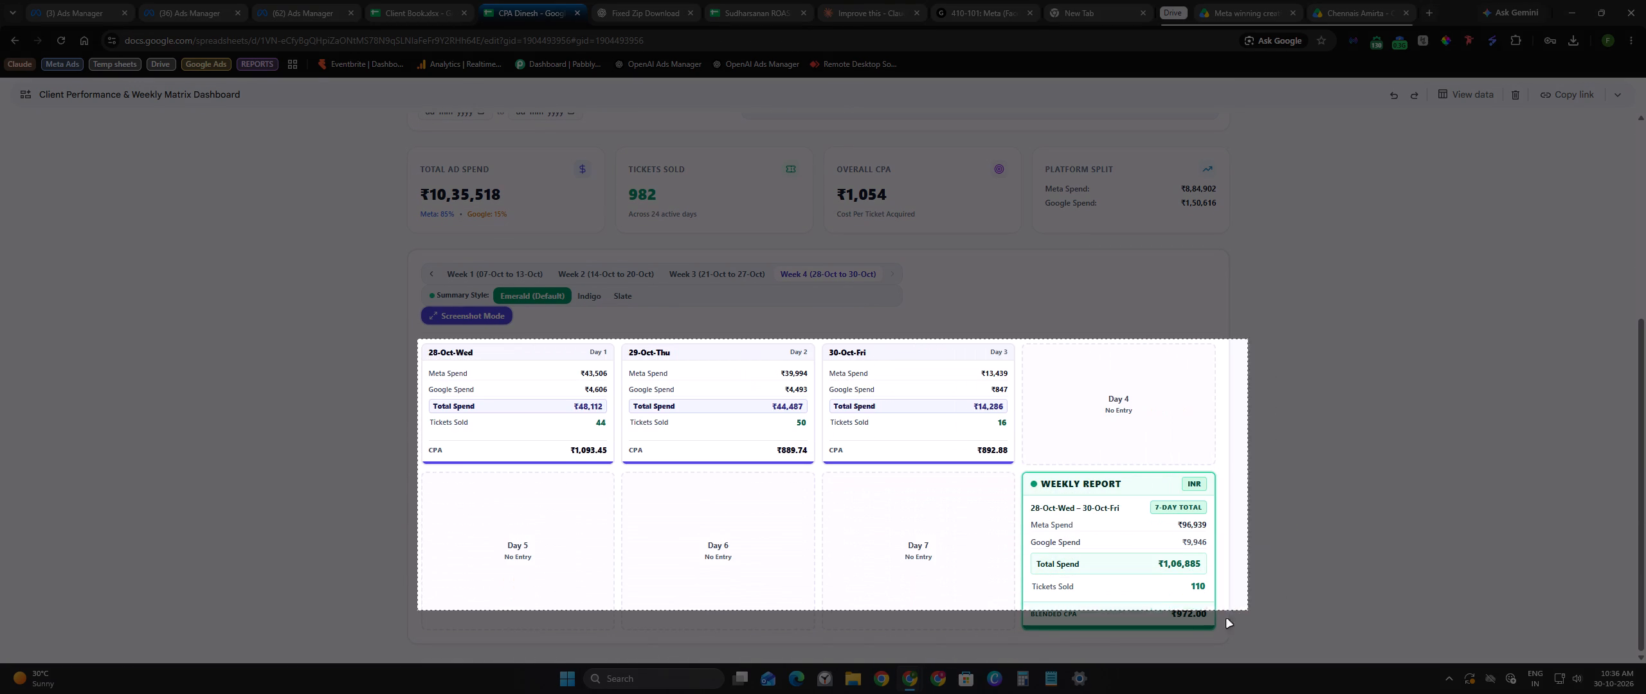
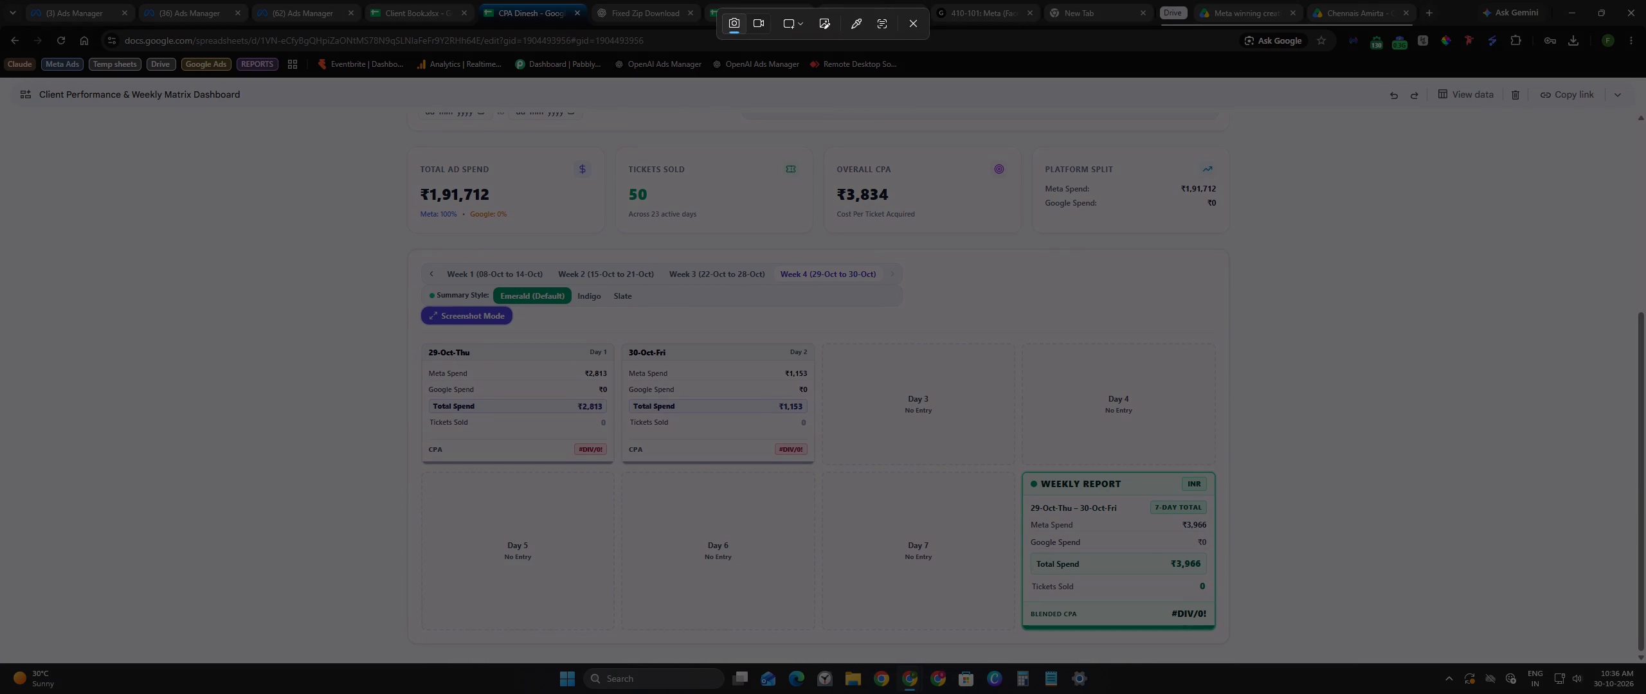
# Capture the Week 4 (29-Oct to 30-Oct) report grid as a screenshot, from the 29-Oct-Thu box across to the Weekly Report card.
pyautogui.moveTo(417, 344); pyautogui.dragTo(1228, 636)
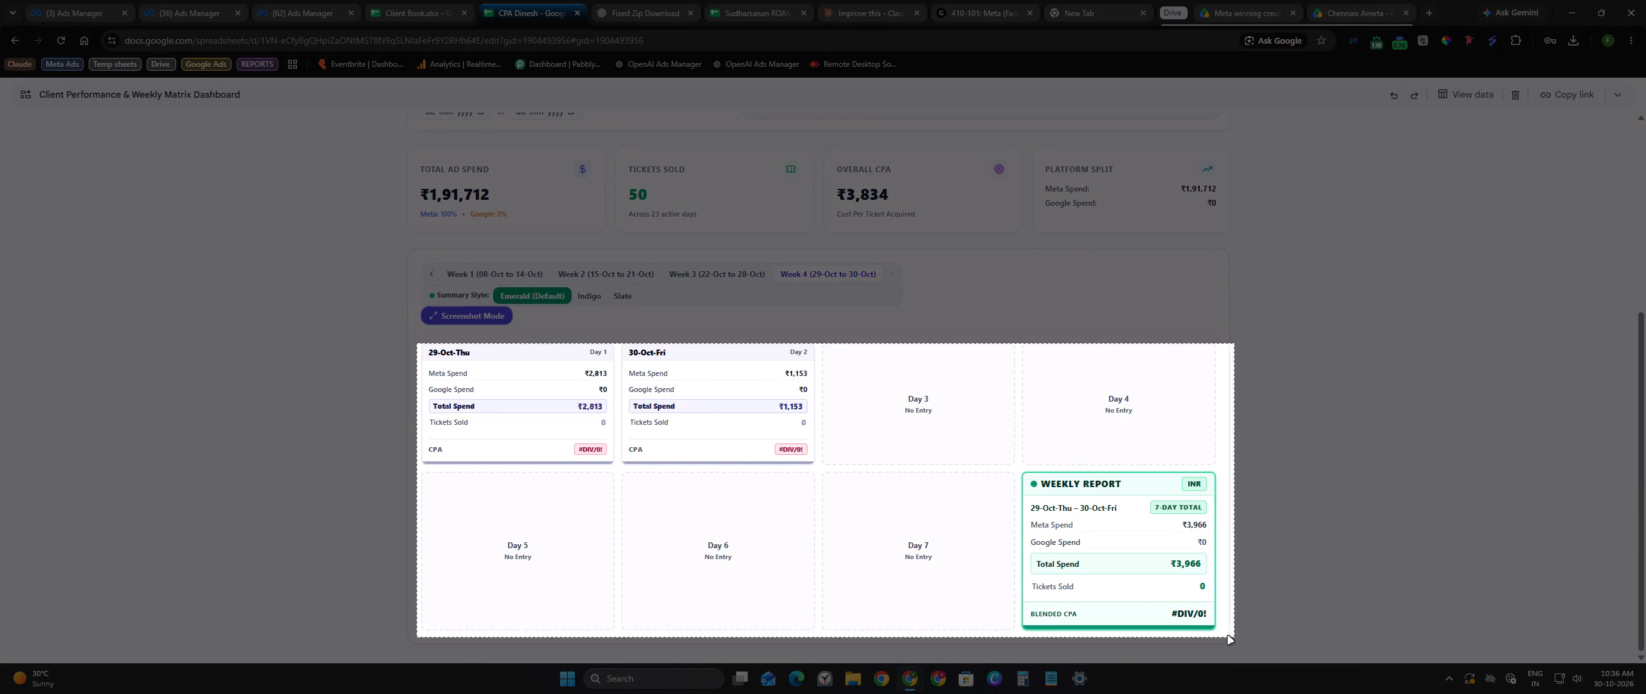
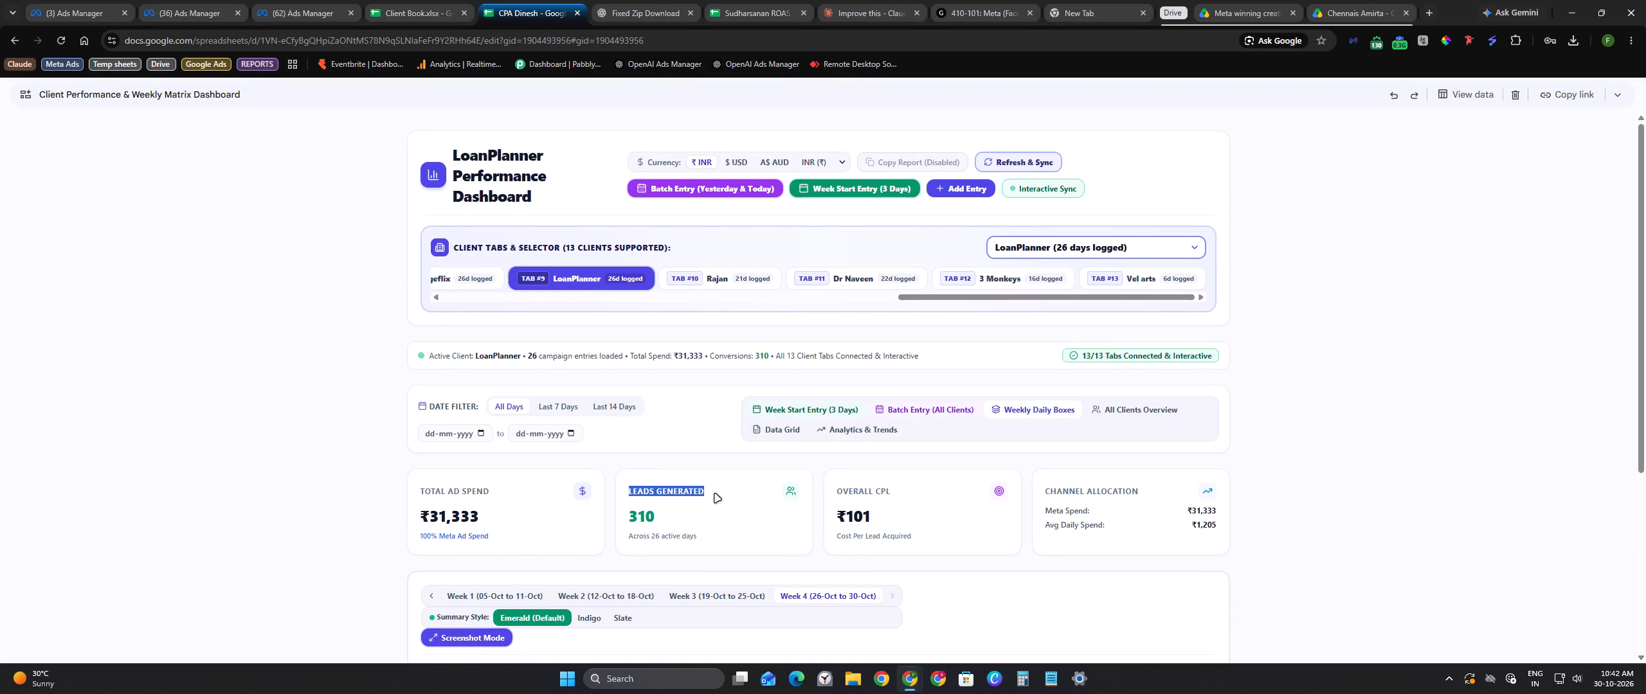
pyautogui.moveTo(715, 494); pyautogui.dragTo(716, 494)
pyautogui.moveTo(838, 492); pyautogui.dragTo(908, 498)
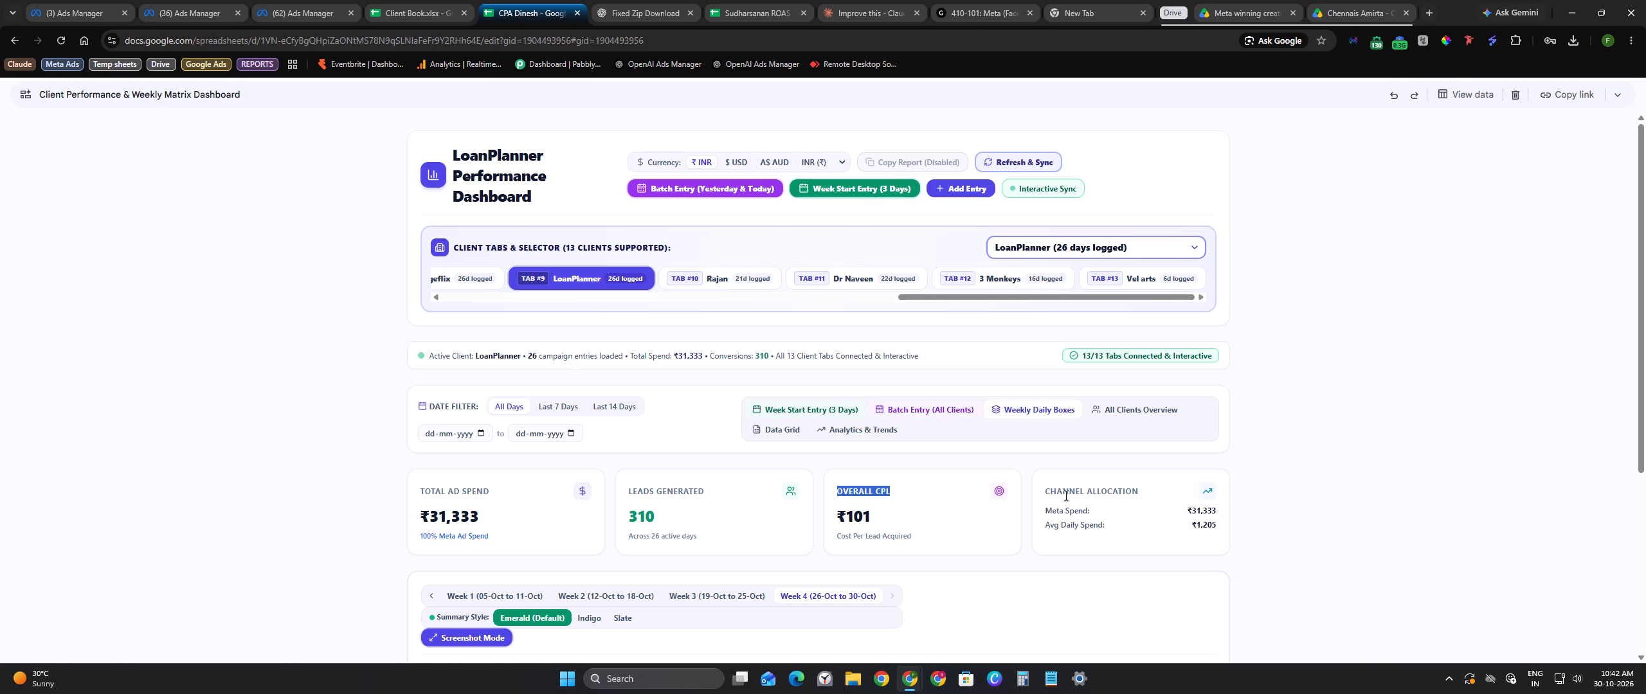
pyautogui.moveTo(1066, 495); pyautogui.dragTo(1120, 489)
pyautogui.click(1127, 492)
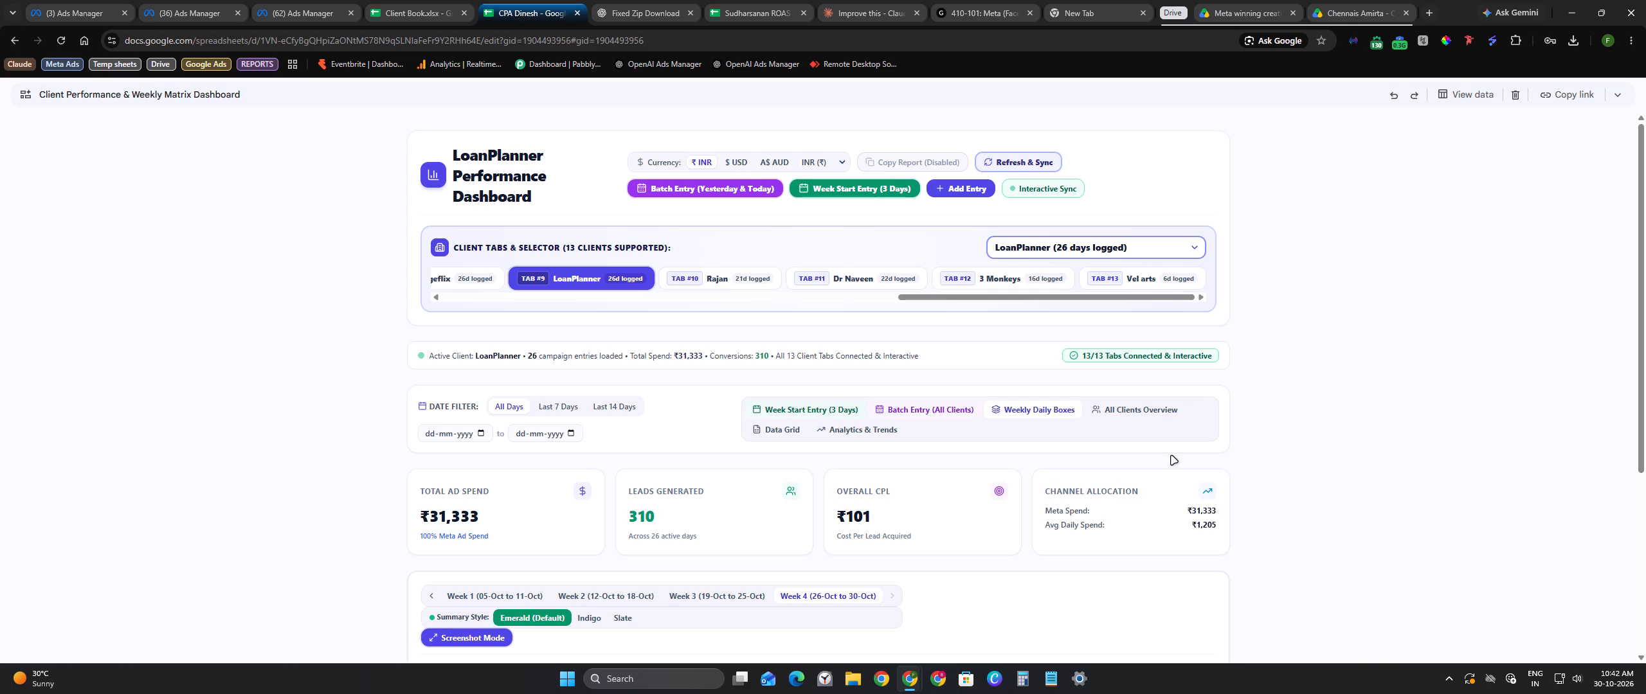